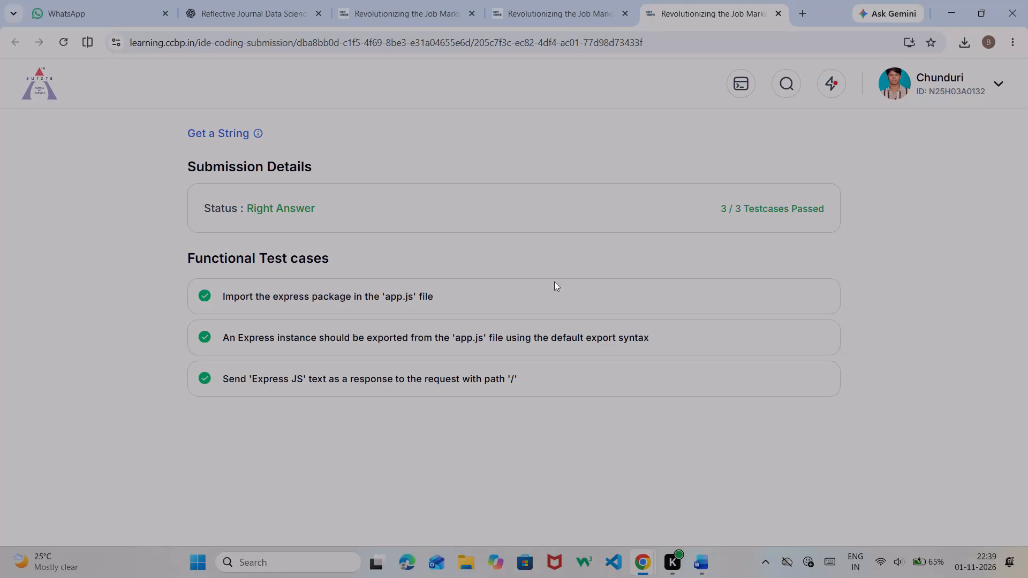
In the BD LR 1 Word document, replace the old Get a String question page screenshot under Question 5 with the new capture.
click(696, 576)
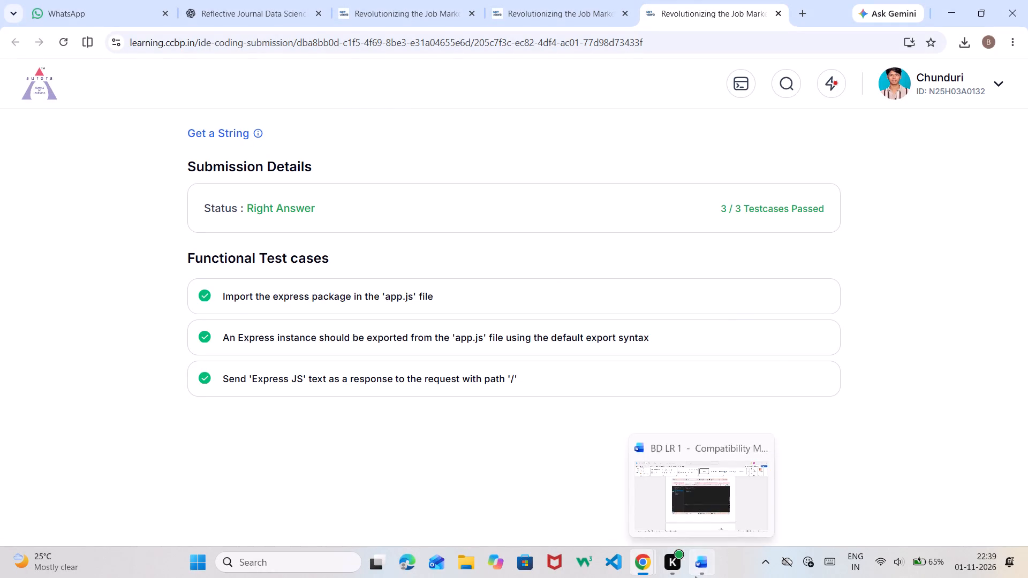
click(696, 576)
click(696, 576)
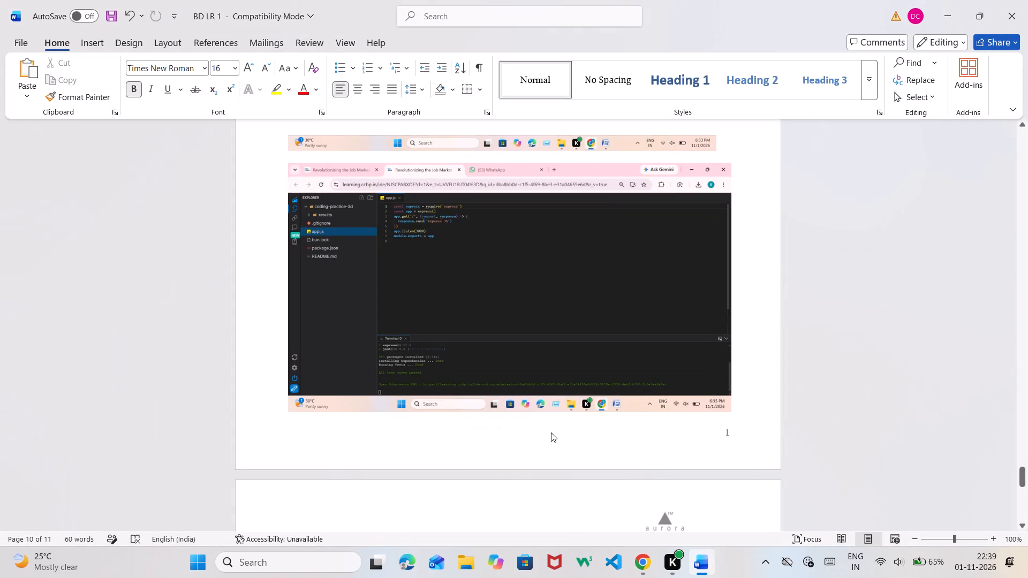
scroll(551, 432, up, 1)
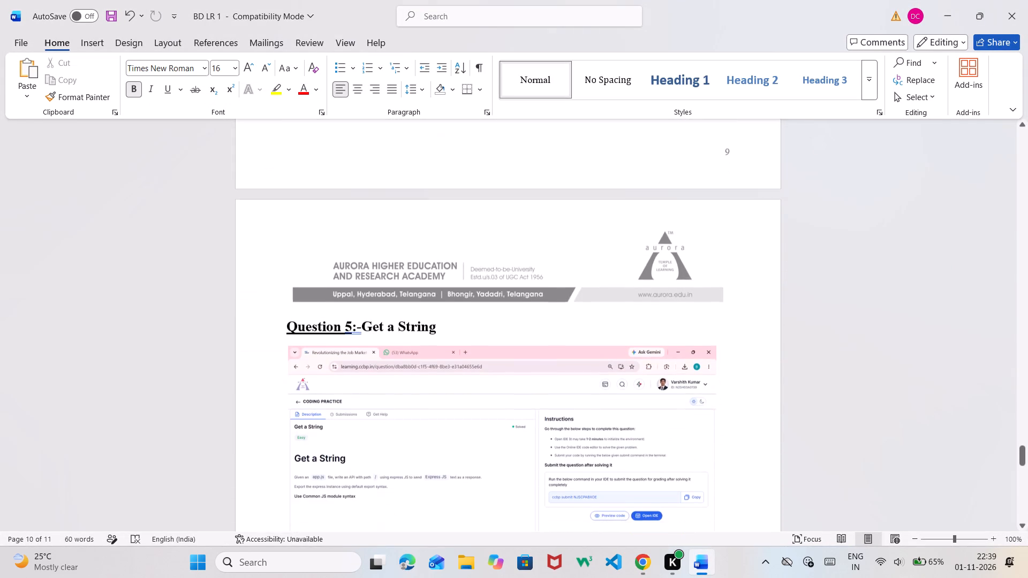
scroll(551, 432, up, 1)
click(551, 432)
key(Delete)
key(super+v)
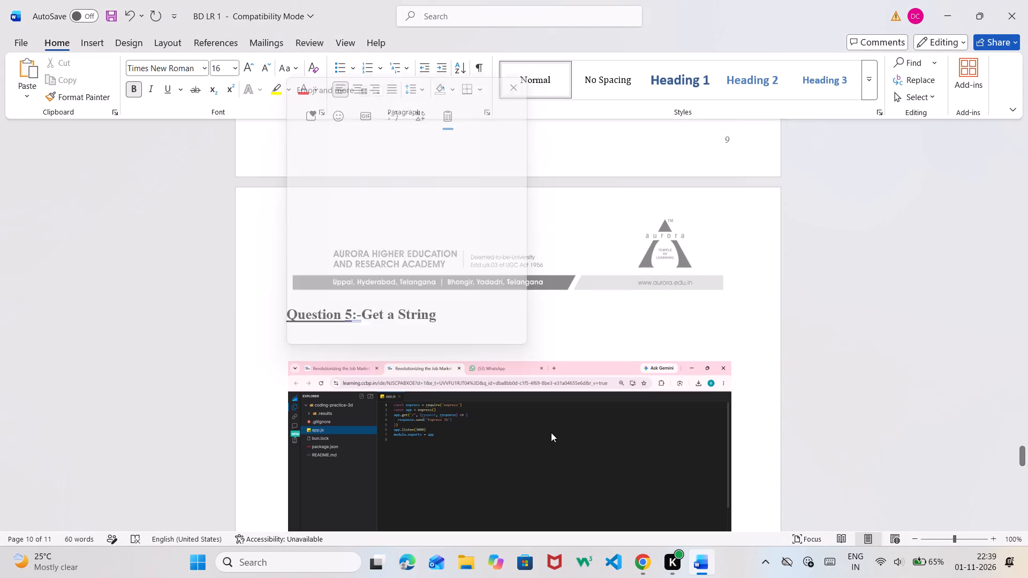
click(380, 287)
key(ctrl+v)
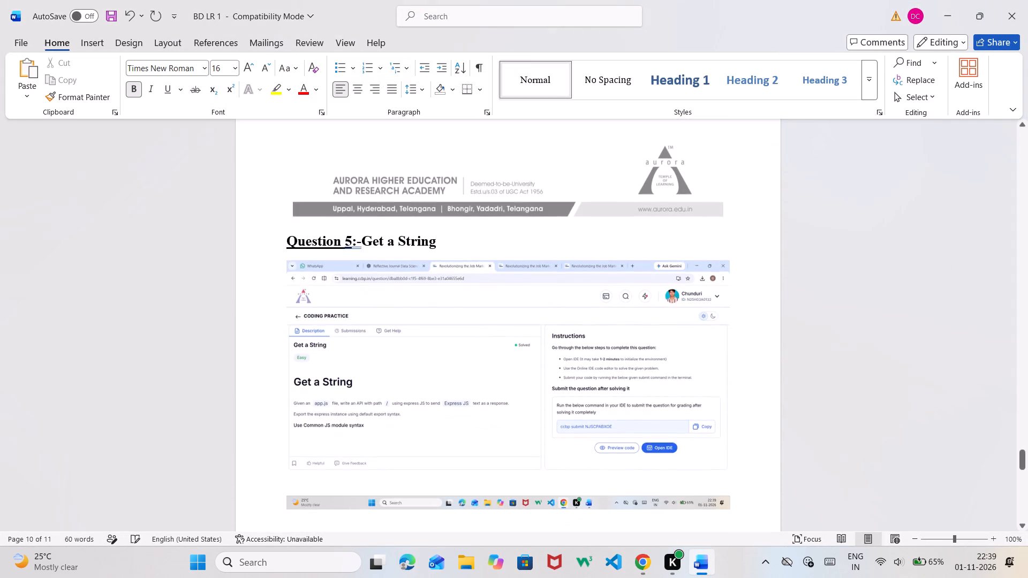
Replace the old Question 5 IDE screenshot showing app.js with the new capture from the clipboard history.
scroll(417, 349, down, 1)
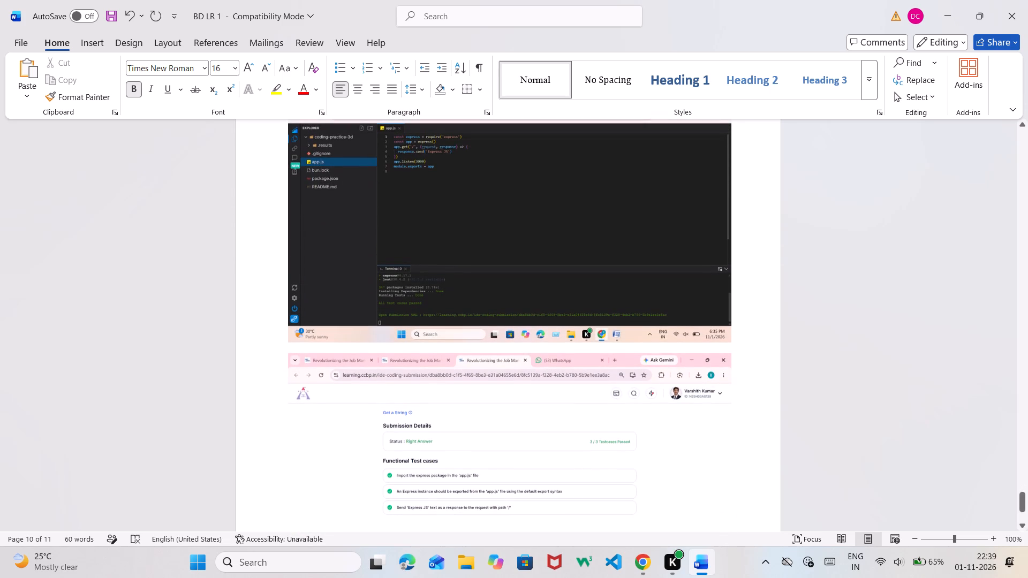
click(395, 302)
key(Delete)
key(super+v)
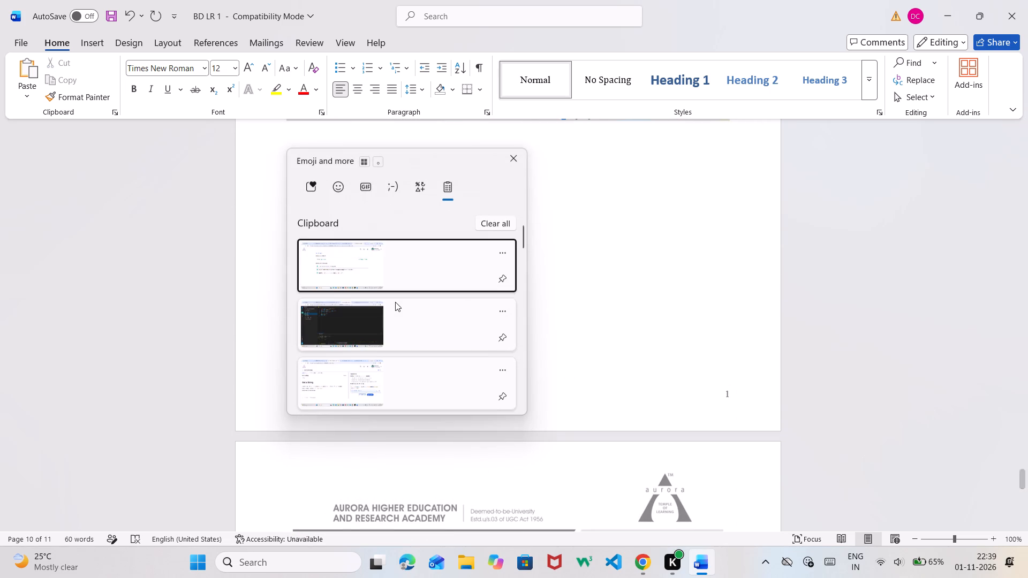
click(352, 325)
key(ctrl+v)
Replace the old Get a String submission details screenshot with the new capture and save the document.
scroll(352, 325, down, 1)
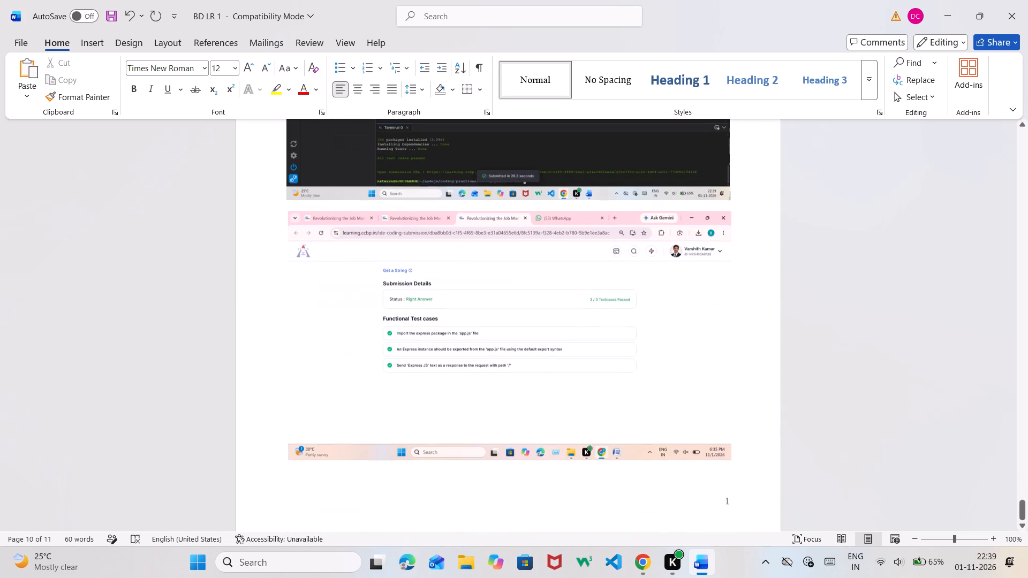
scroll(352, 325, down, 1)
click(352, 325)
key(Delete)
key(super+v)
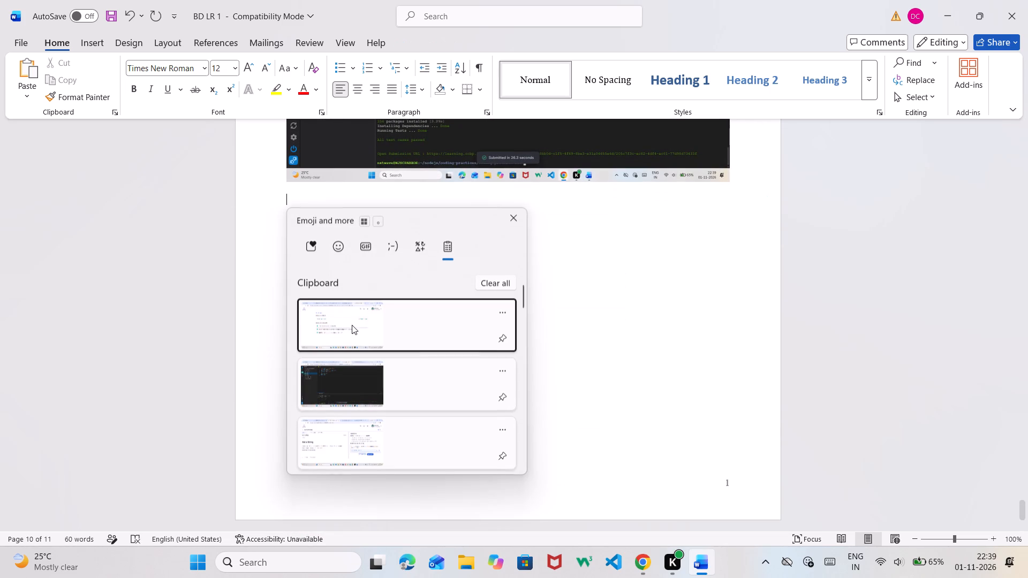
click(353, 325)
key(ctrl+v)
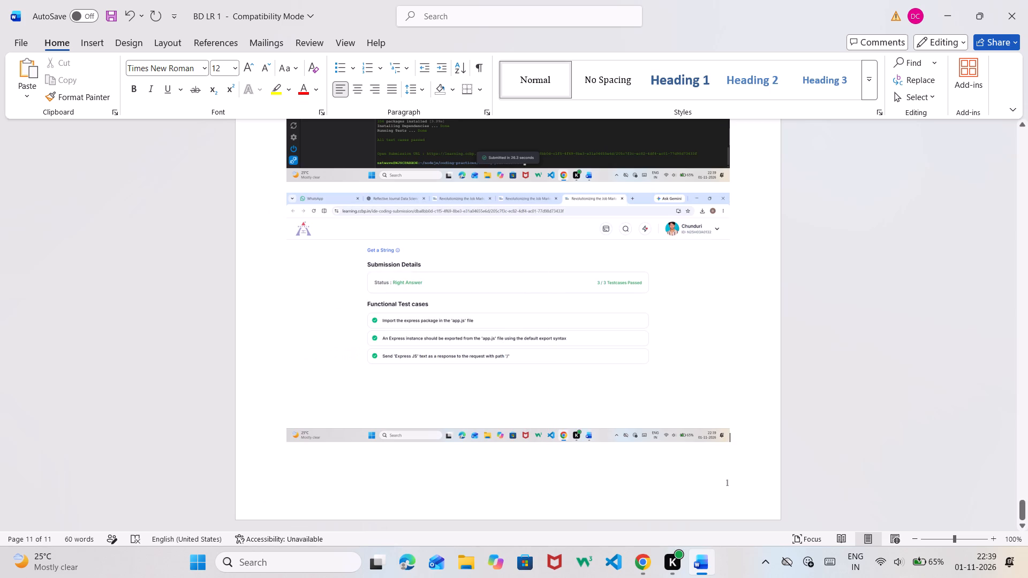
key(ctrl+s)
Review the whole document, checking the replaced screenshots under each question through to the last page.
scroll(380, 313, down, 2)
scroll(380, 313, up, 5)
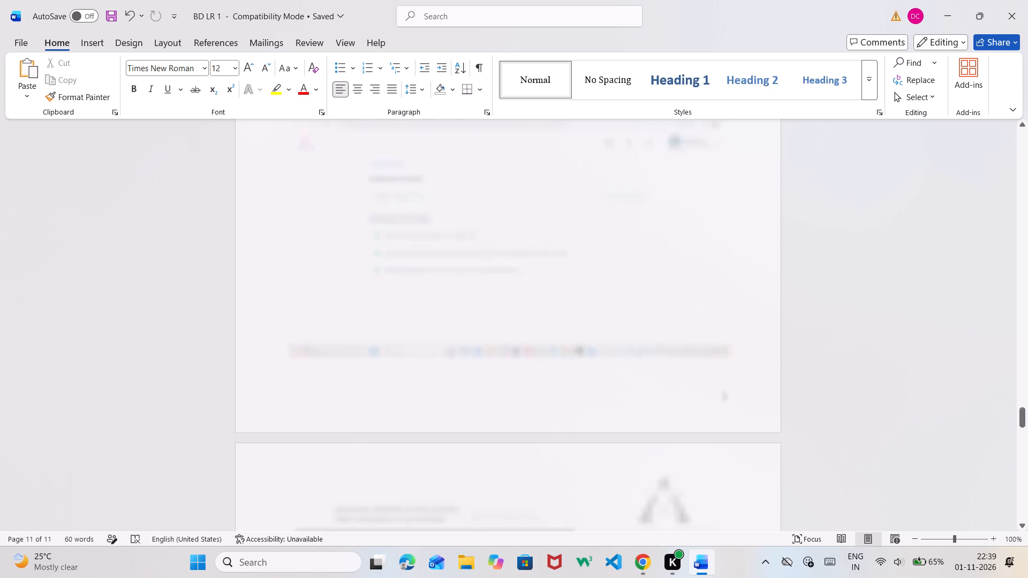
scroll(380, 313, up, 16)
scroll(380, 313, down, 1)
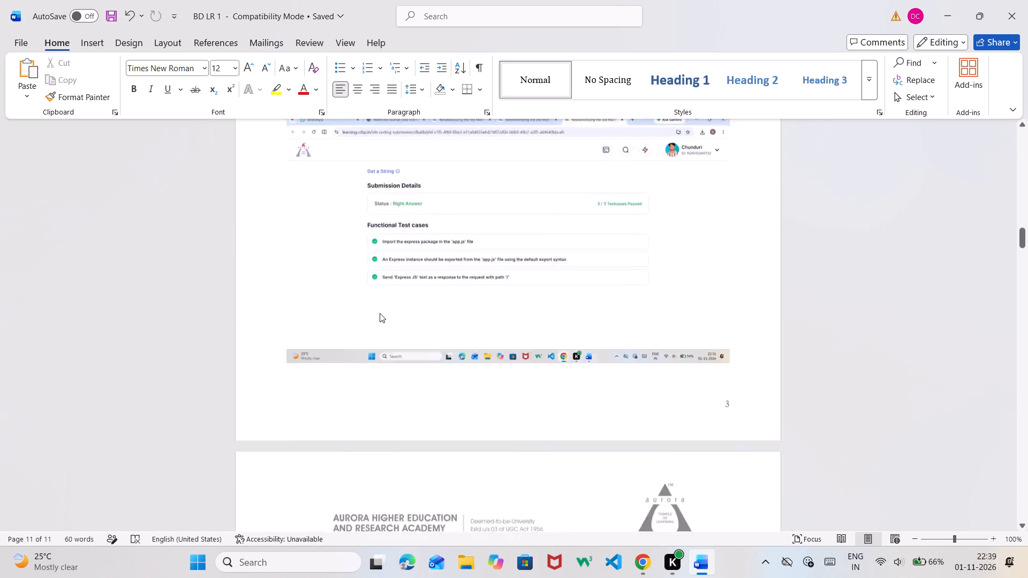
scroll(380, 313, down, 1)
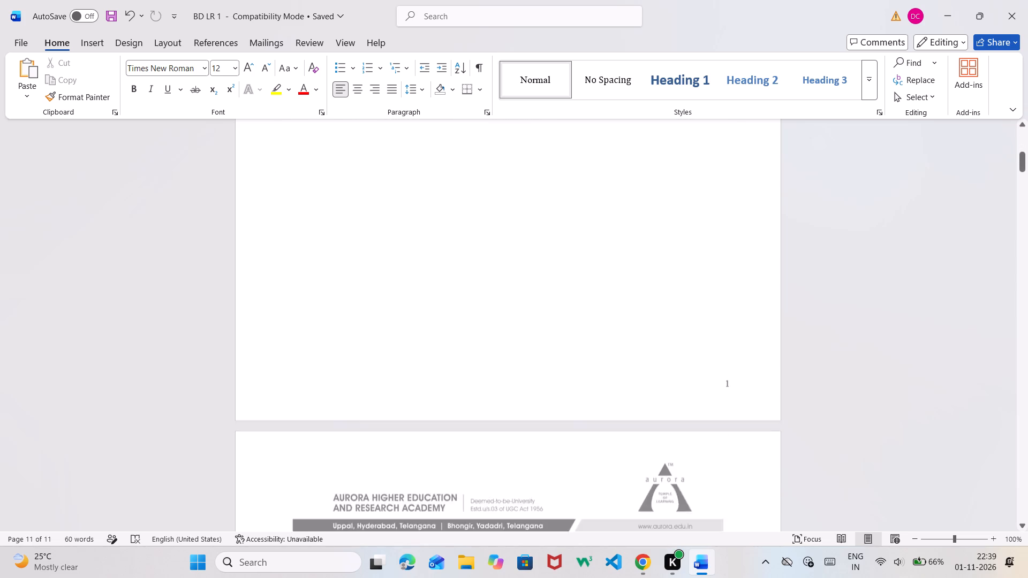
scroll(380, 313, down, 1)
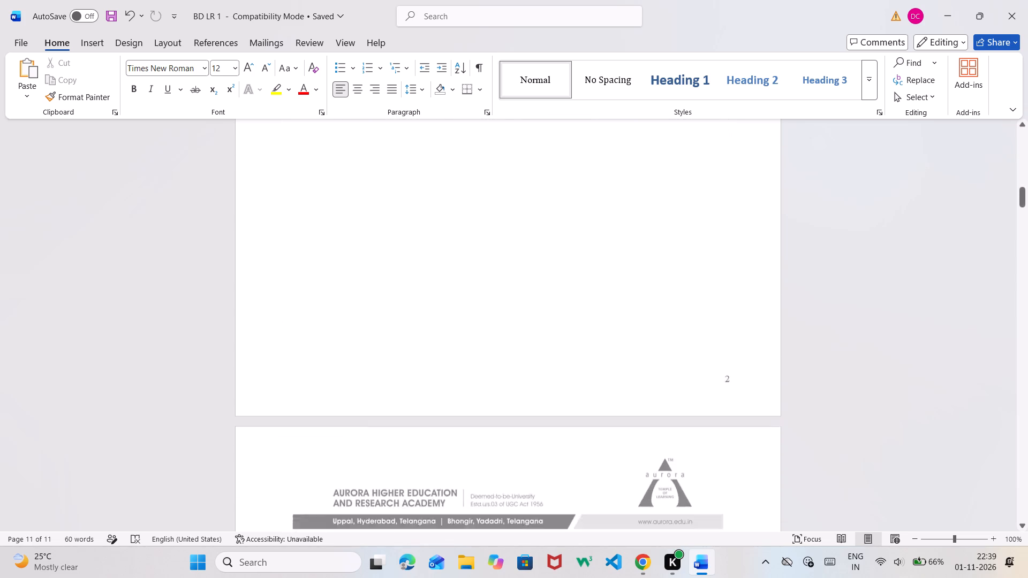
scroll(380, 313, down, 2)
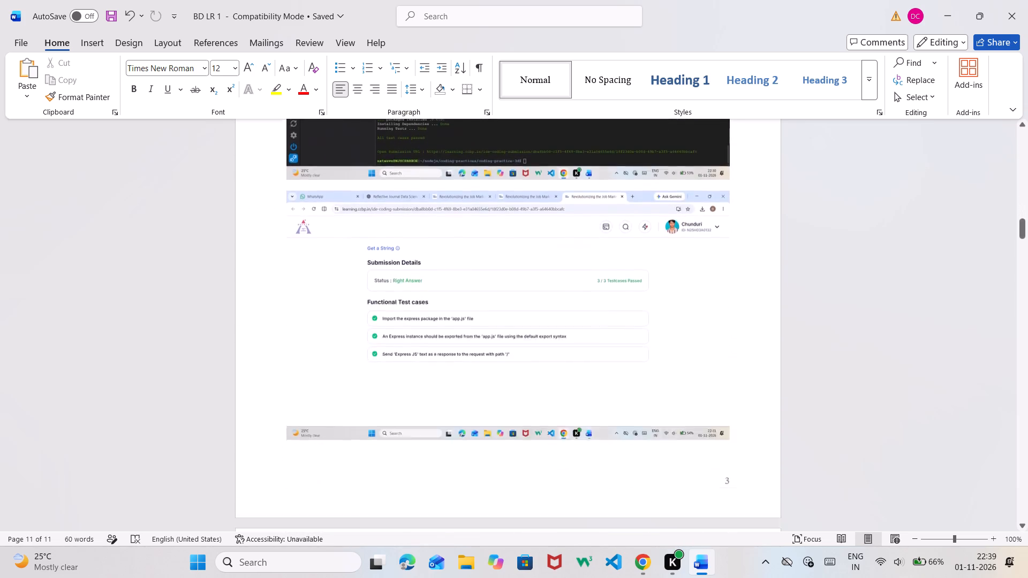
scroll(380, 313, down, 1)
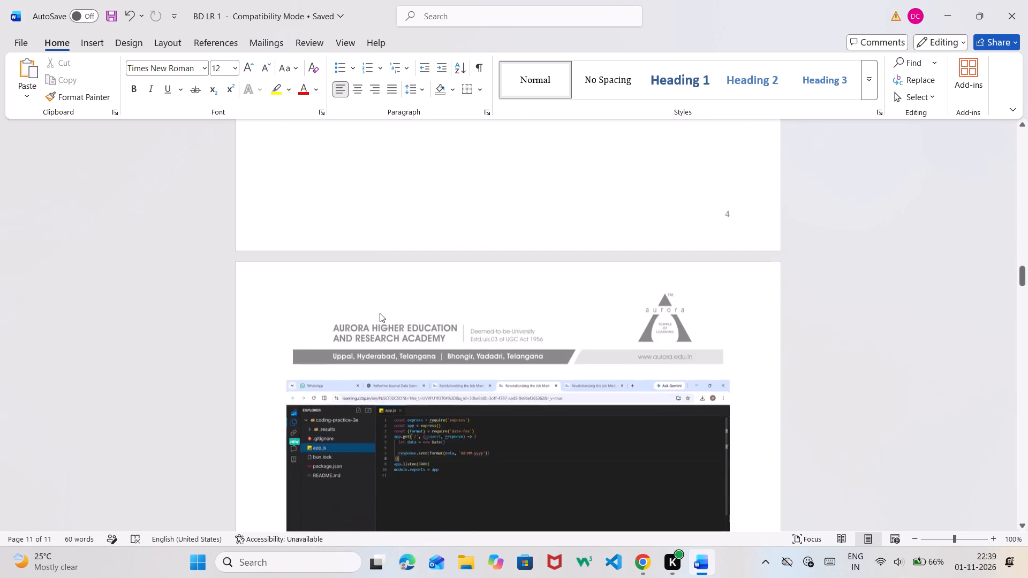
scroll(380, 313, down, 2)
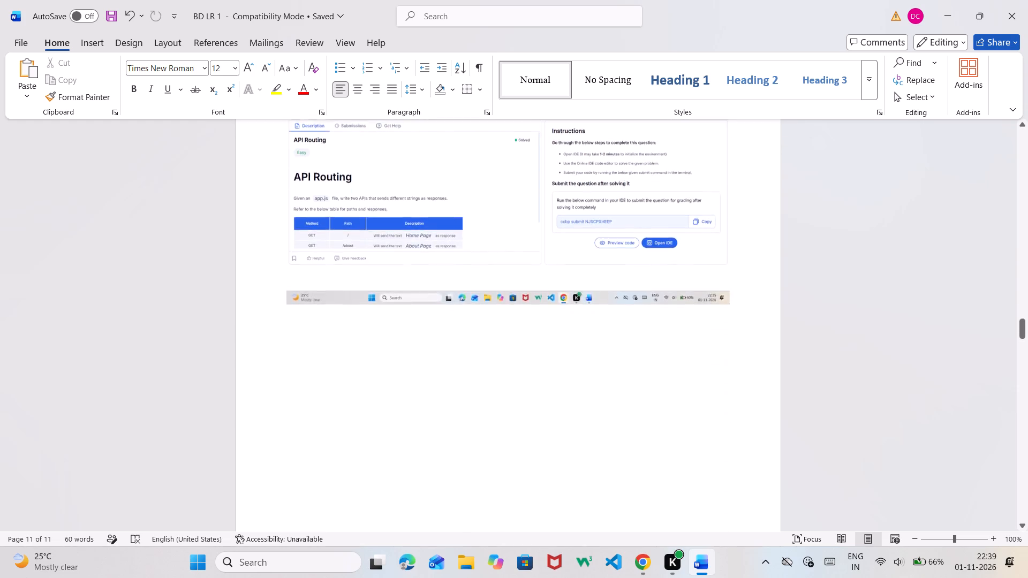
scroll(380, 313, down, 1)
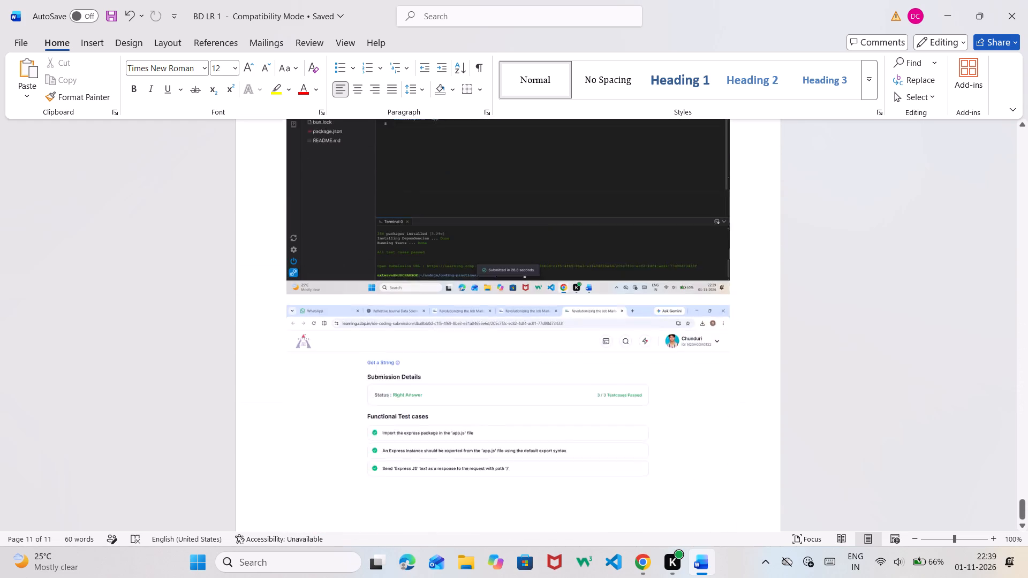
scroll(380, 313, down, 3)
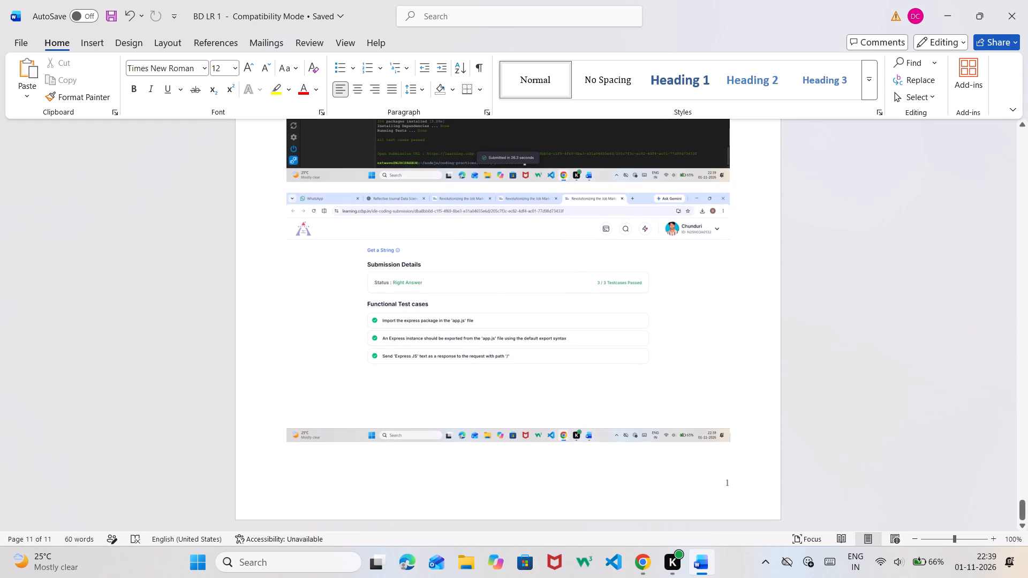
Close the BD LR 1 document.
click(1027, 0)
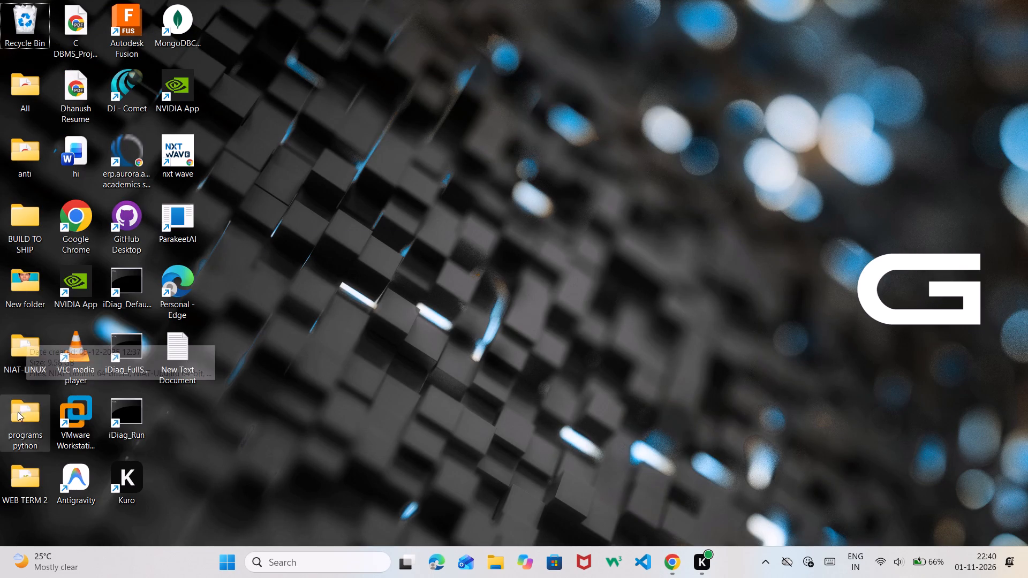
Open the 2nd Year folder inside the All folder on the desktop.
double_click(21, 103)
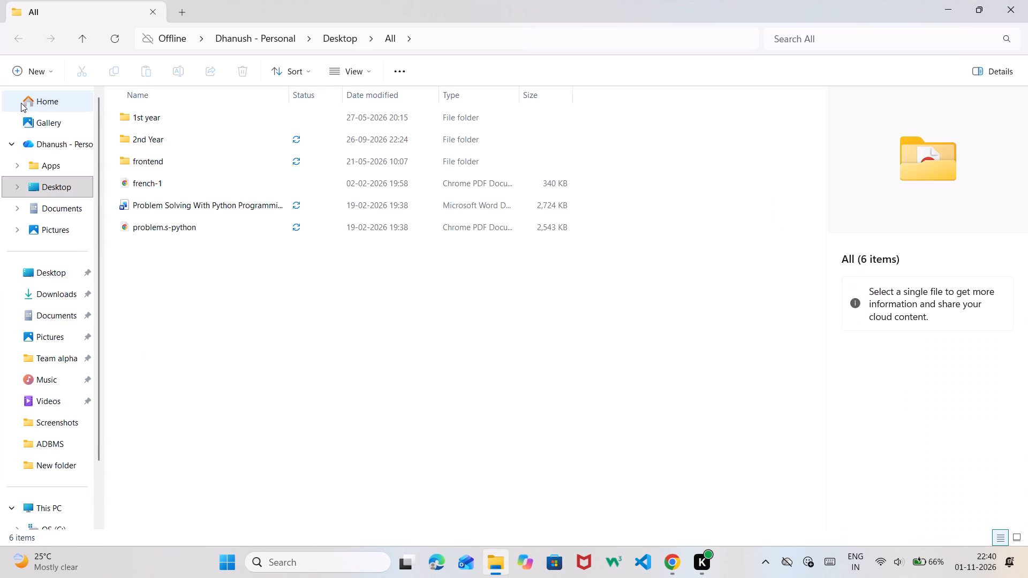
click(132, 129)
double_click(132, 131)
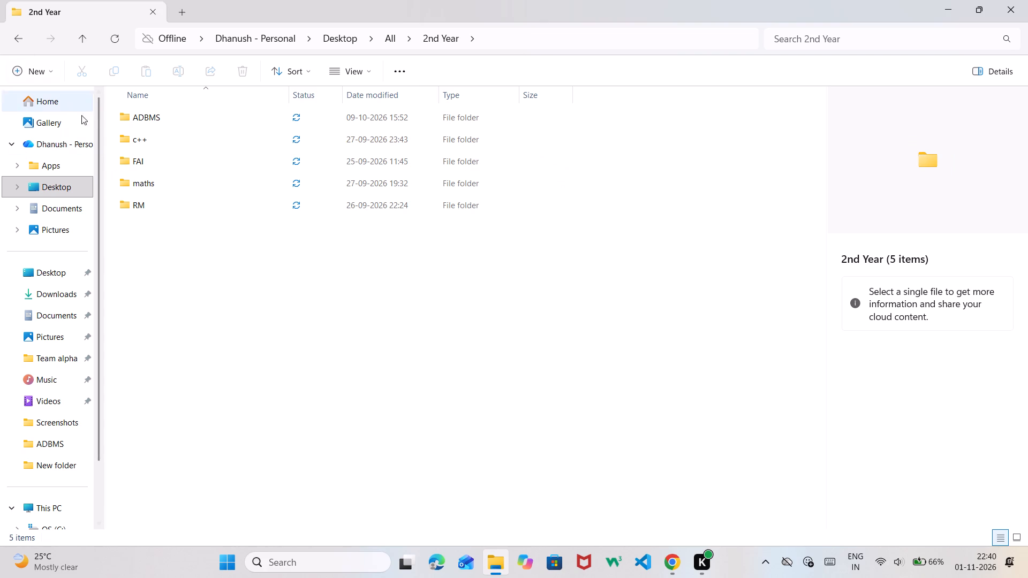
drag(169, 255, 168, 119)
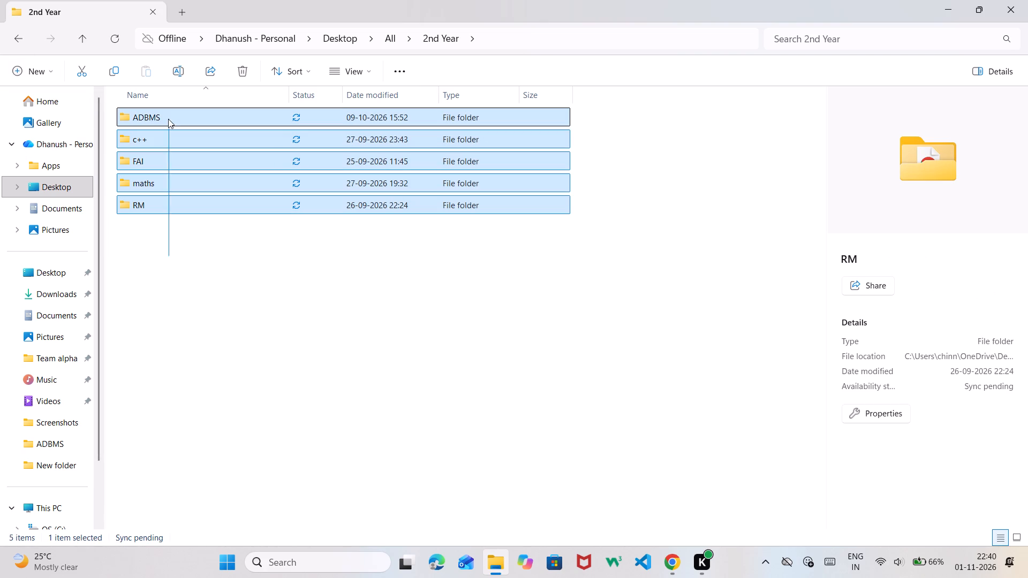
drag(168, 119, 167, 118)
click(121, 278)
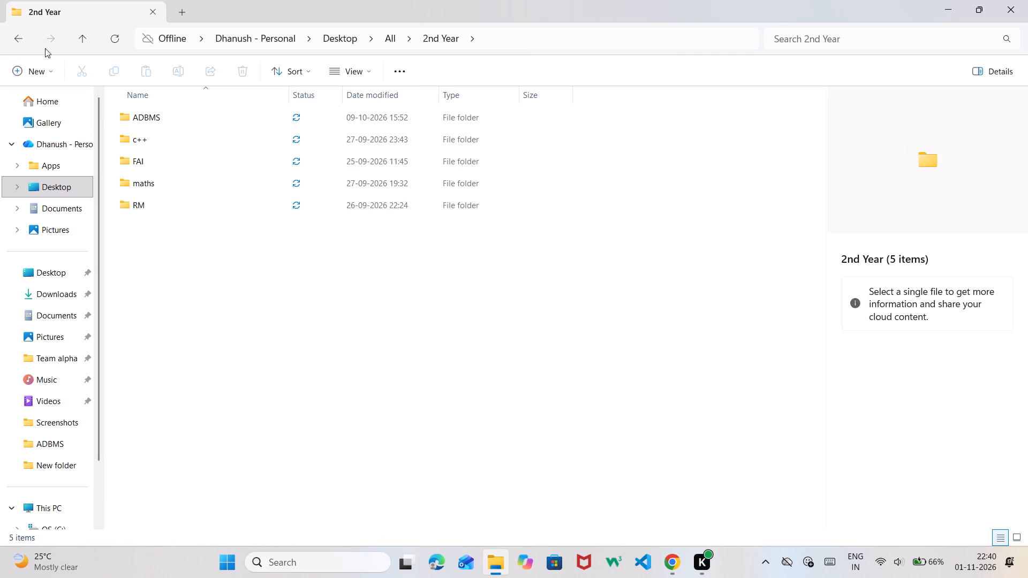
Create a new folder named TERM 1 inside the 2nd Year folder.
click(28, 72)
click(71, 112)
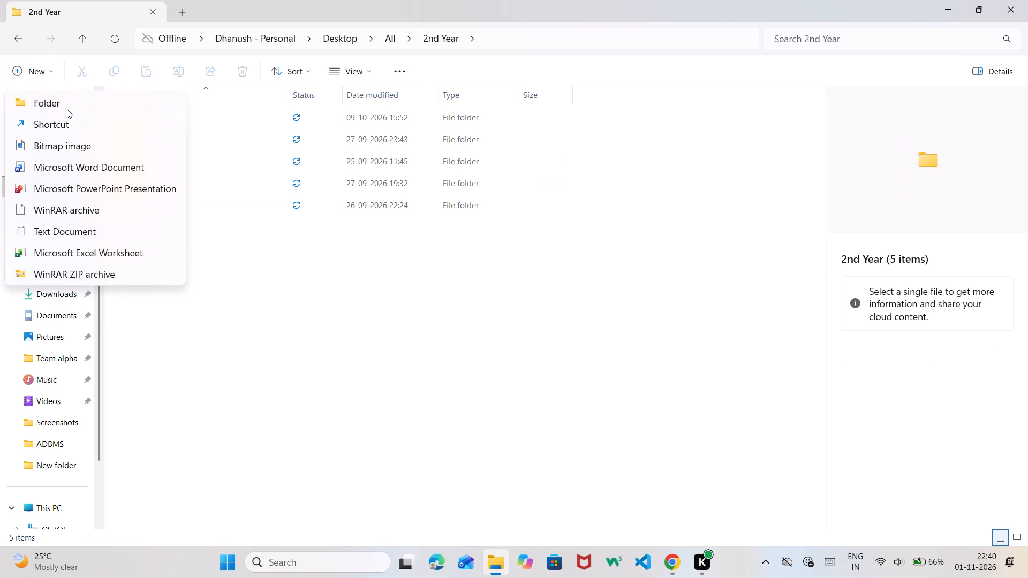
click(68, 98)
key(BackSpace)
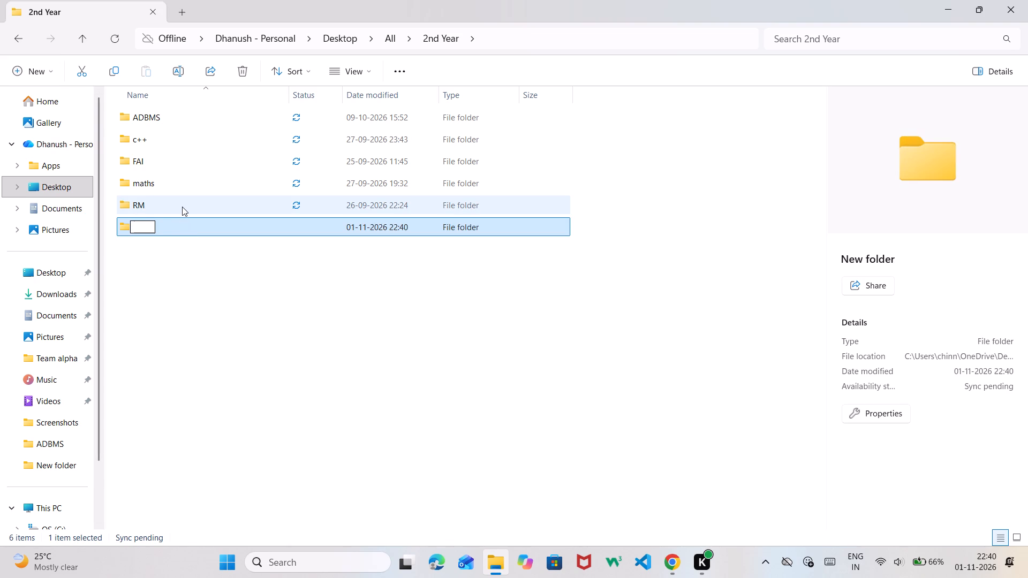
text(TERM 1)
key(Return)
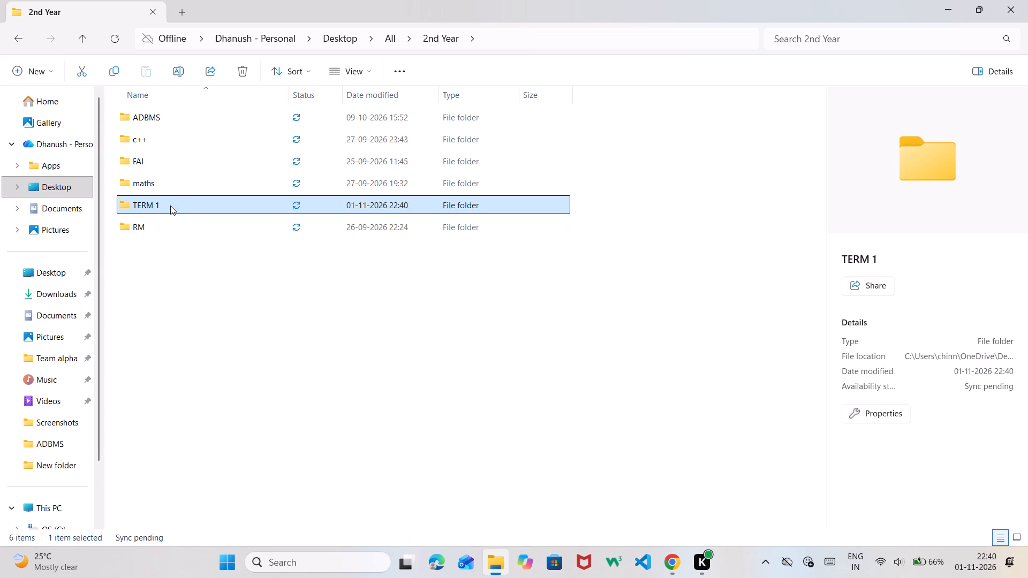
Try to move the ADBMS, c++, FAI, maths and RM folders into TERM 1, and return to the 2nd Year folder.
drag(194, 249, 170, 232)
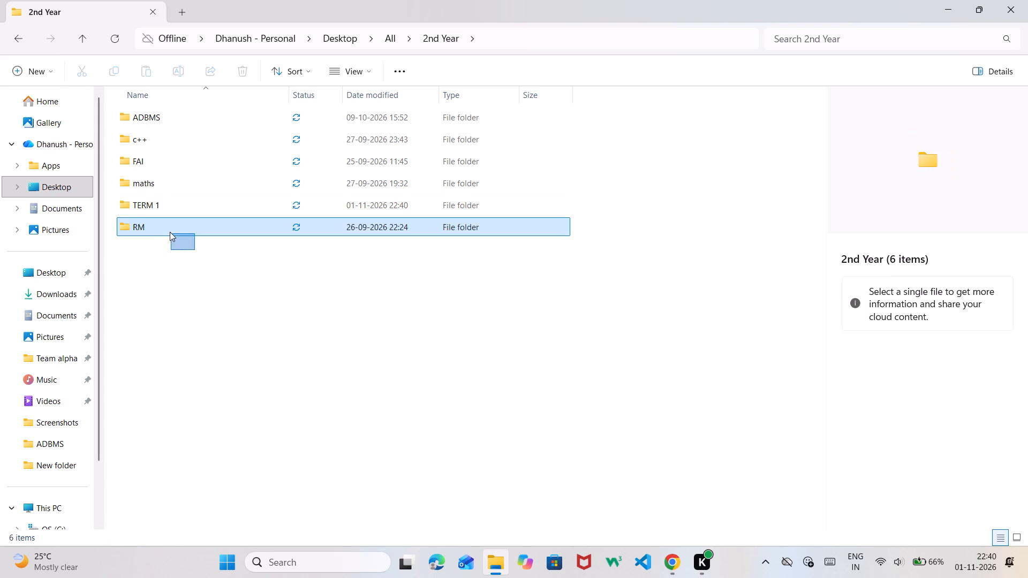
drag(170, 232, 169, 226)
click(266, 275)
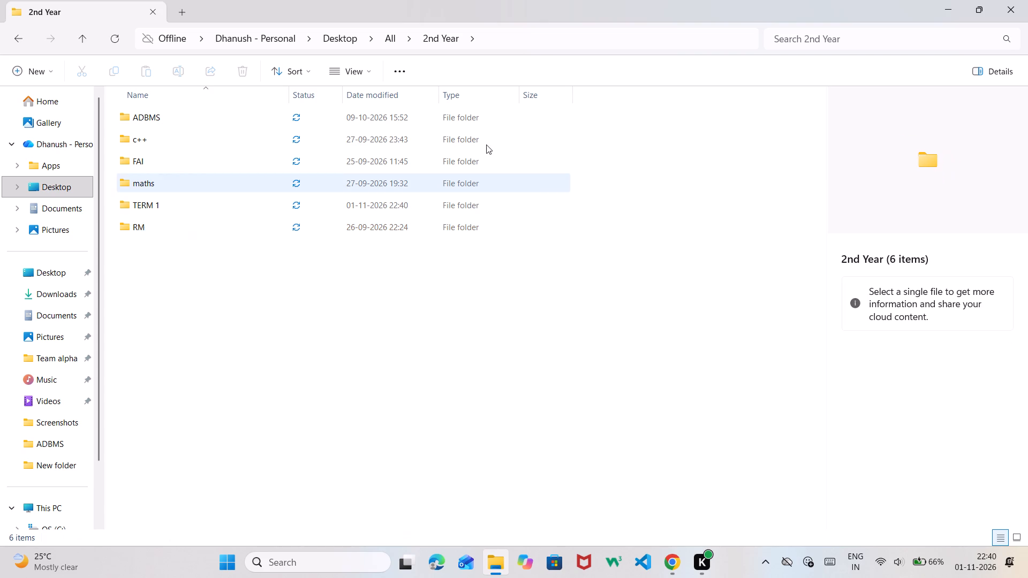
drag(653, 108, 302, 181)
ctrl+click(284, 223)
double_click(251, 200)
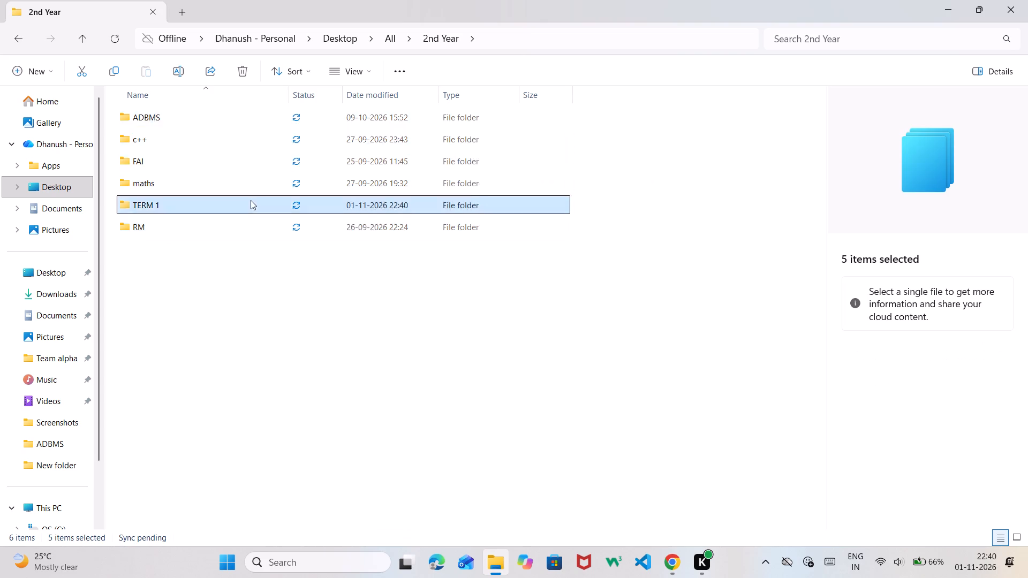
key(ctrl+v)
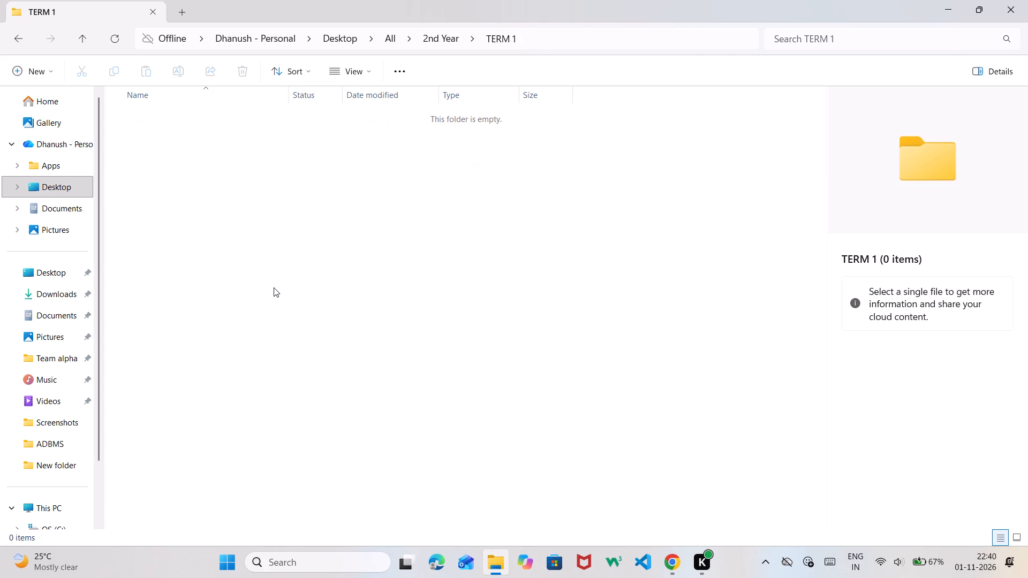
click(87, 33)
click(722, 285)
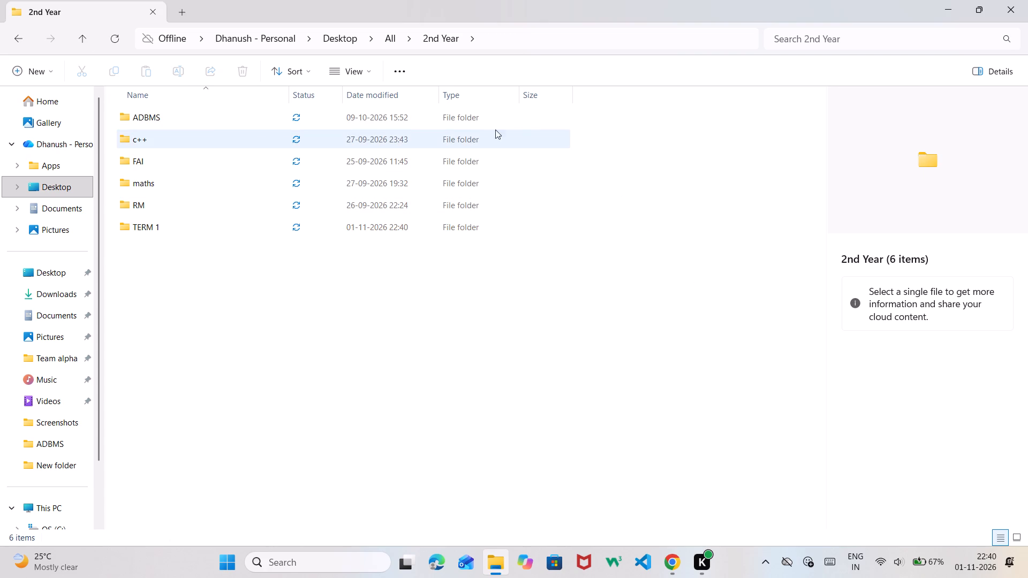
Move the ADBMS, c++, FAI, maths and RM folders from the 2nd Year folder into TERM 1.
ctrl+drag(638, 117, 394, 173)
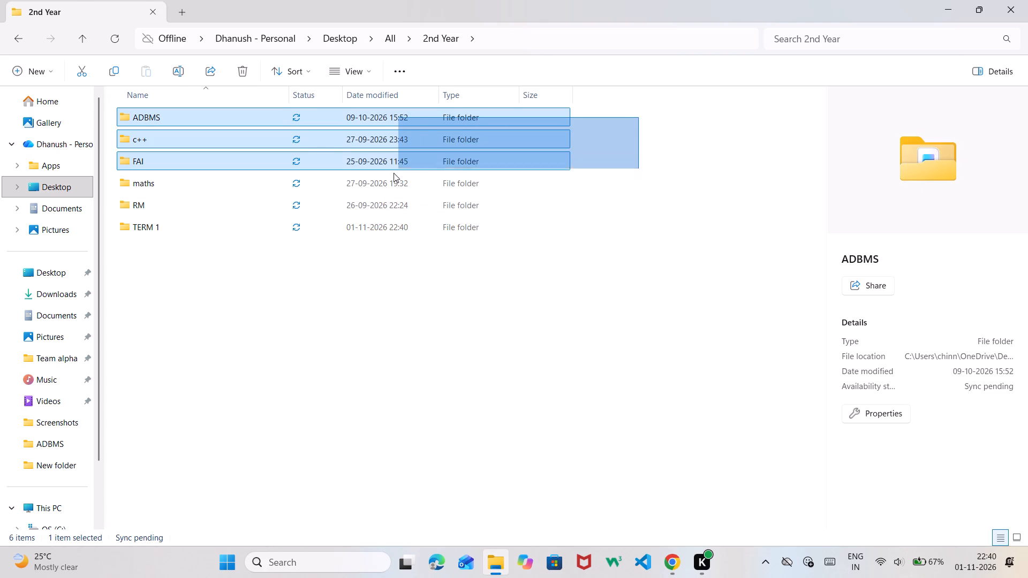
ctrl+drag(394, 173, 344, 205)
key(ctrl+x)
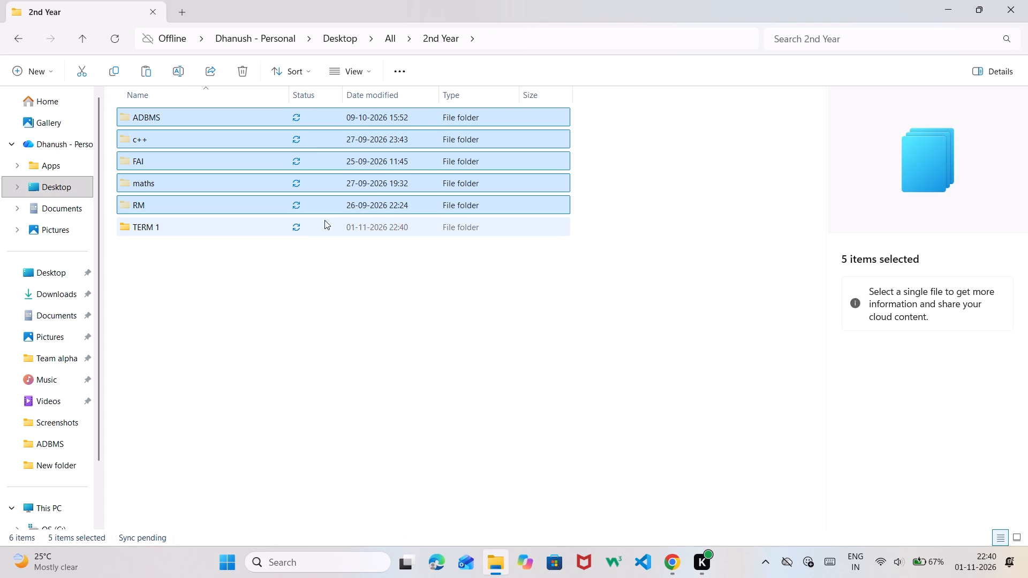
double_click(319, 231)
key(ctrl+v)
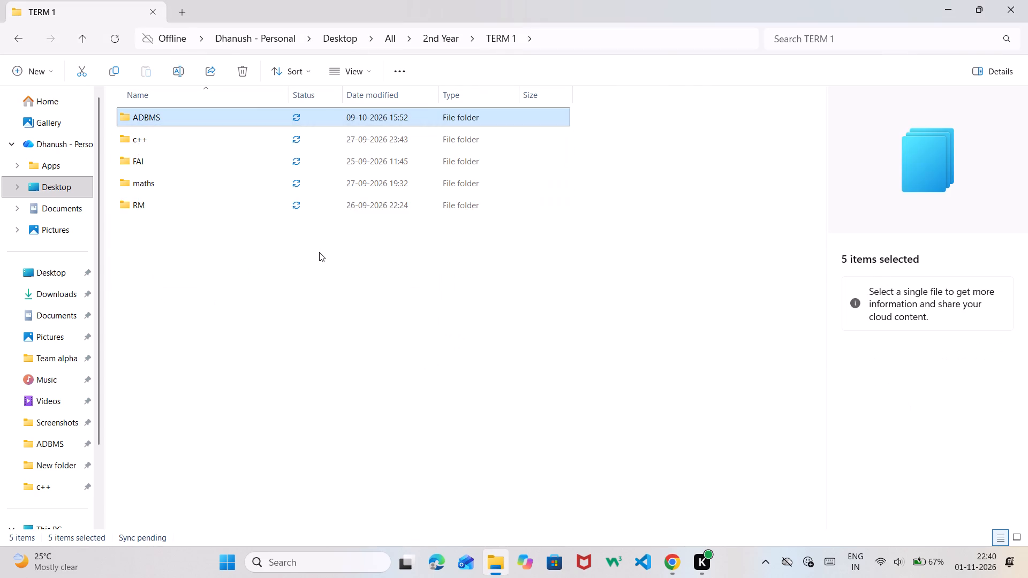
Create a new folder named TERM 2 in the 2nd Year folder, alongside TERM 1.
click(89, 39)
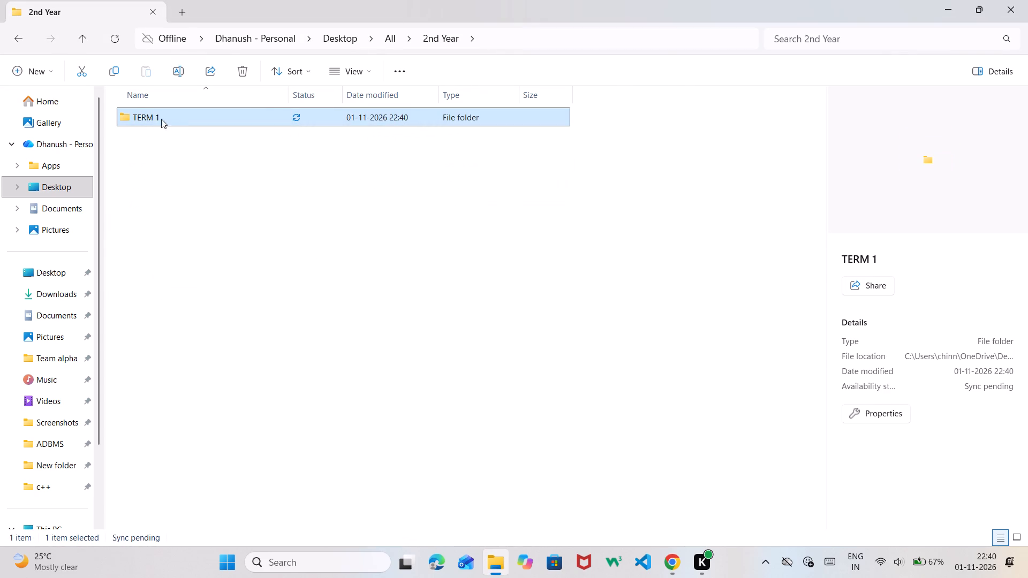
click(30, 68)
click(87, 106)
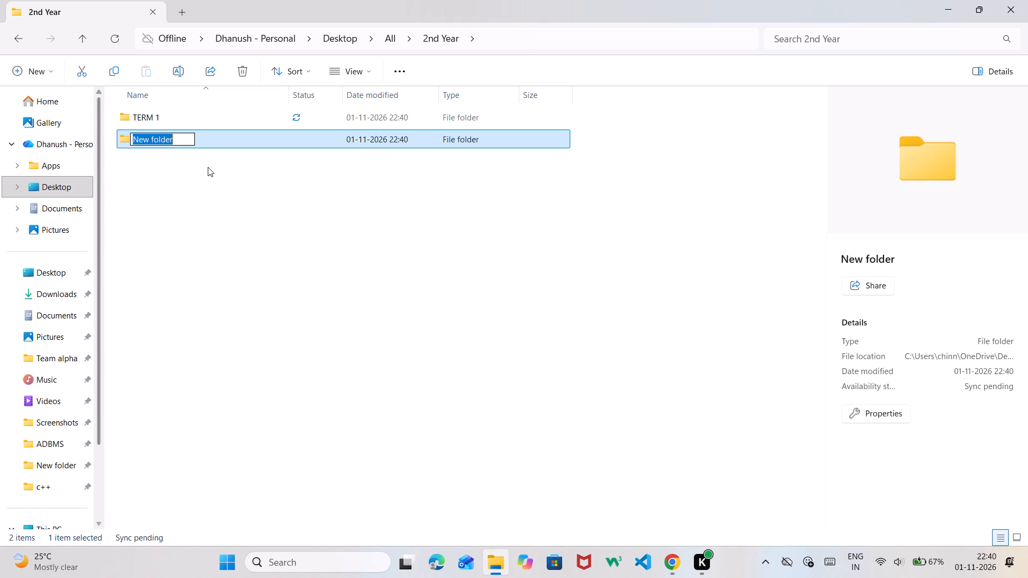
key(BackSpace)
text(TERM 2)
key(Return)
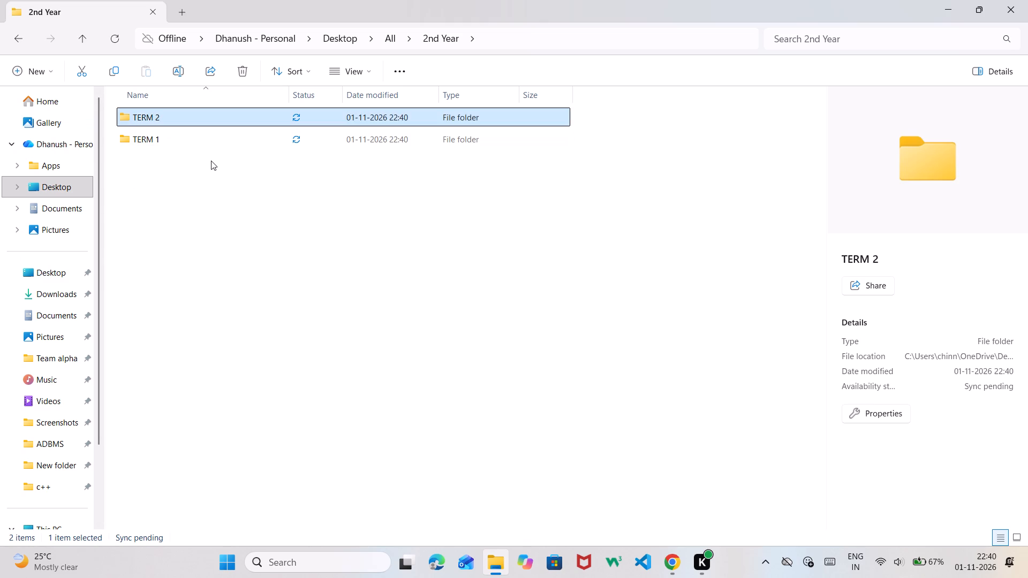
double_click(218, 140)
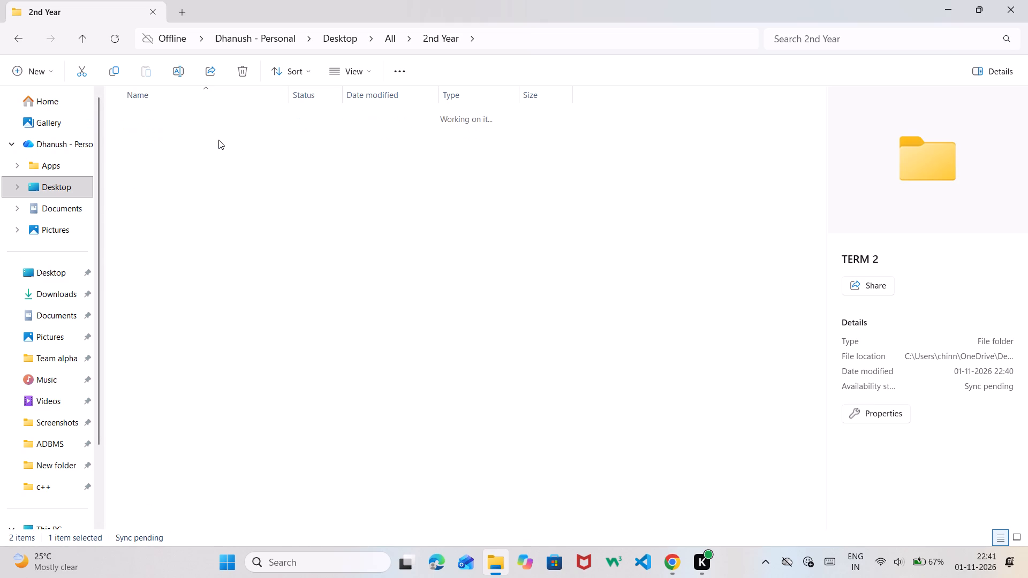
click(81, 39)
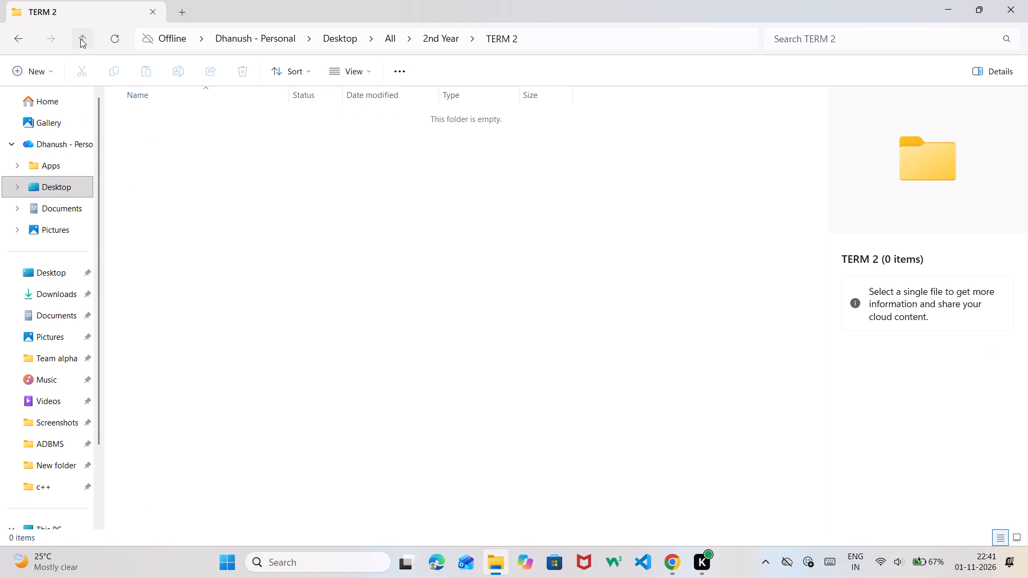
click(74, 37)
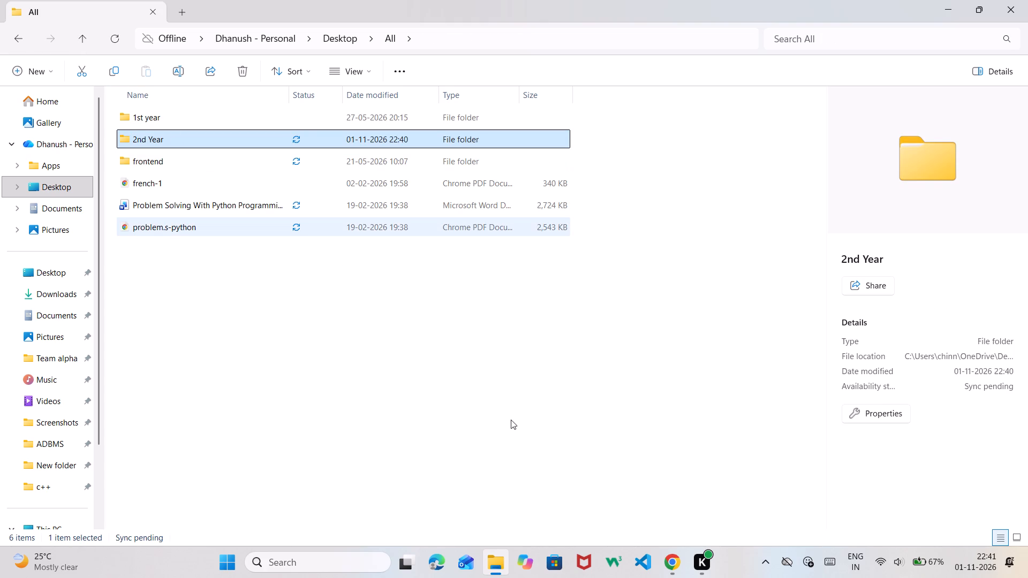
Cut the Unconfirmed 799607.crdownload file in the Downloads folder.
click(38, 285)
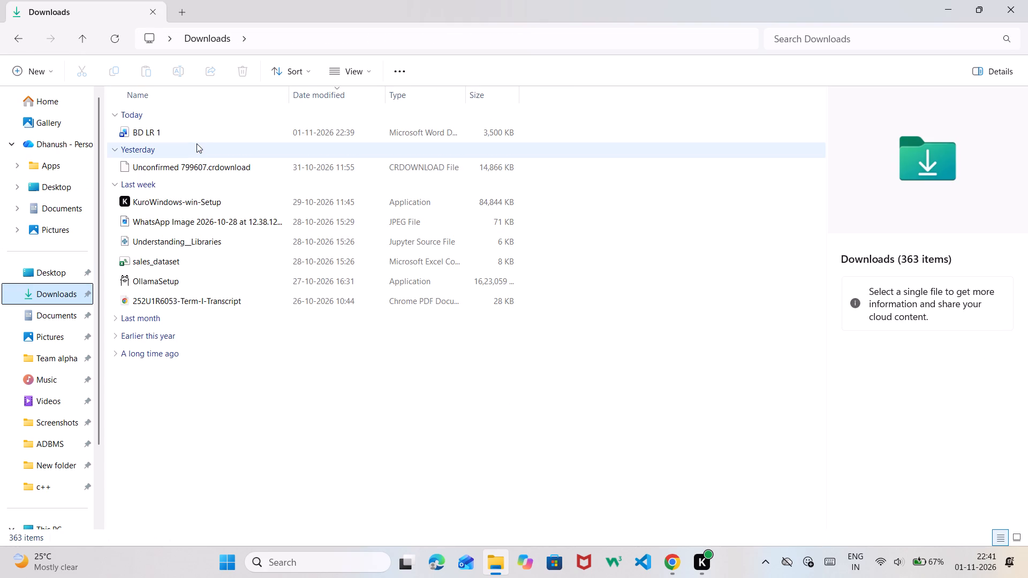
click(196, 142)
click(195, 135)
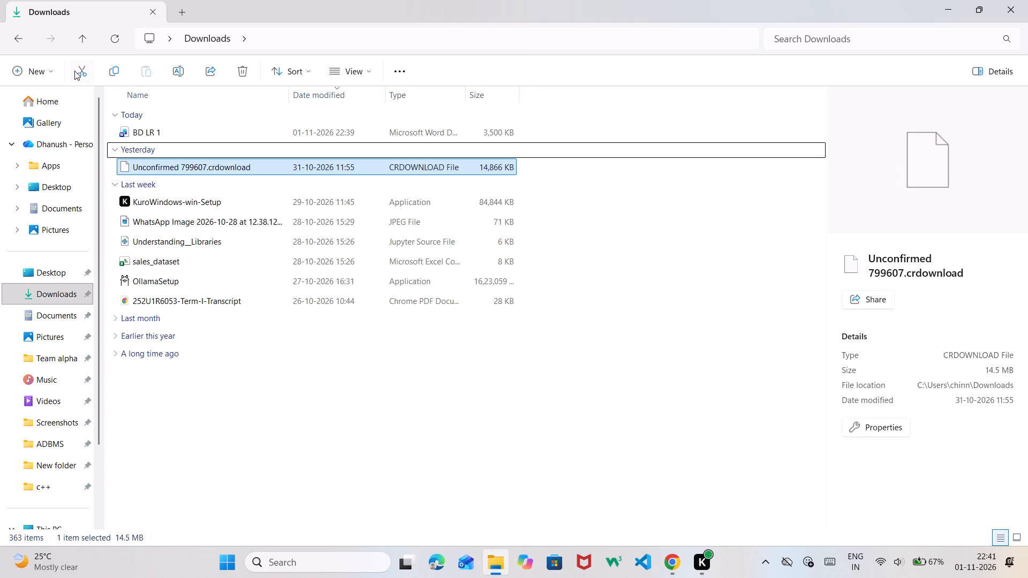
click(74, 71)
Create a new folder named BACKEND inside the TERM 2 folder of 2nd Year.
click(47, 444)
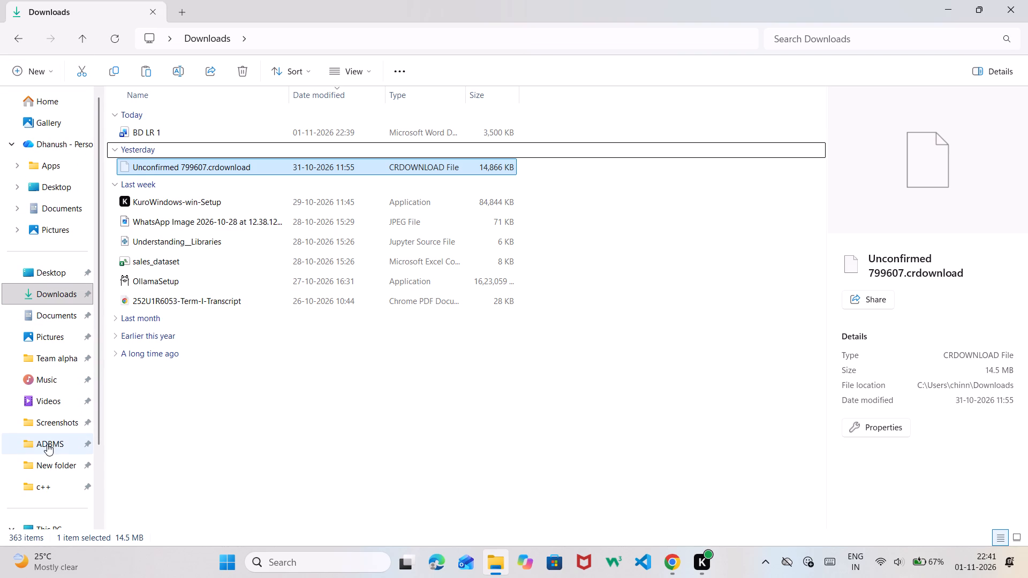
click(77, 34)
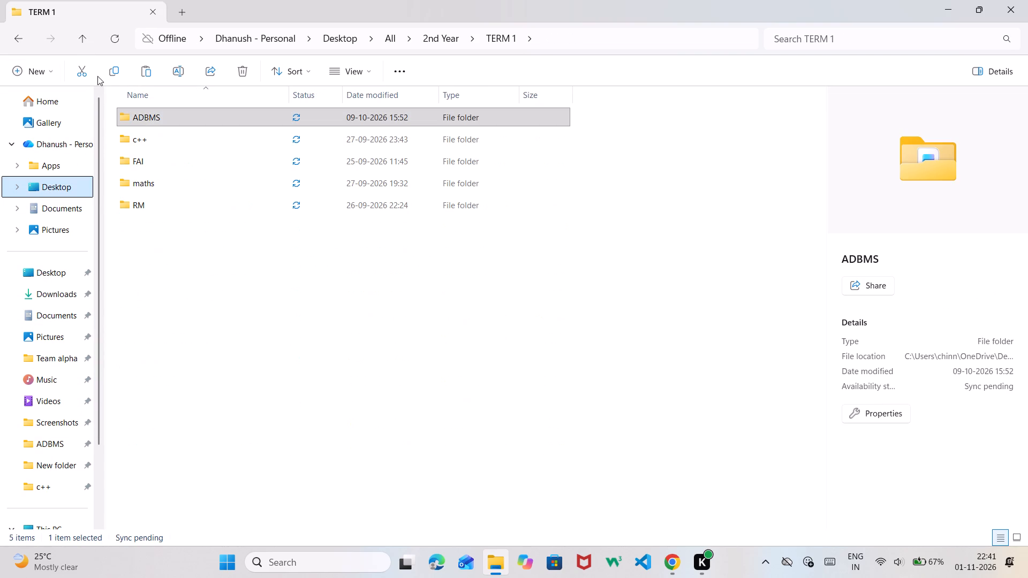
click(74, 40)
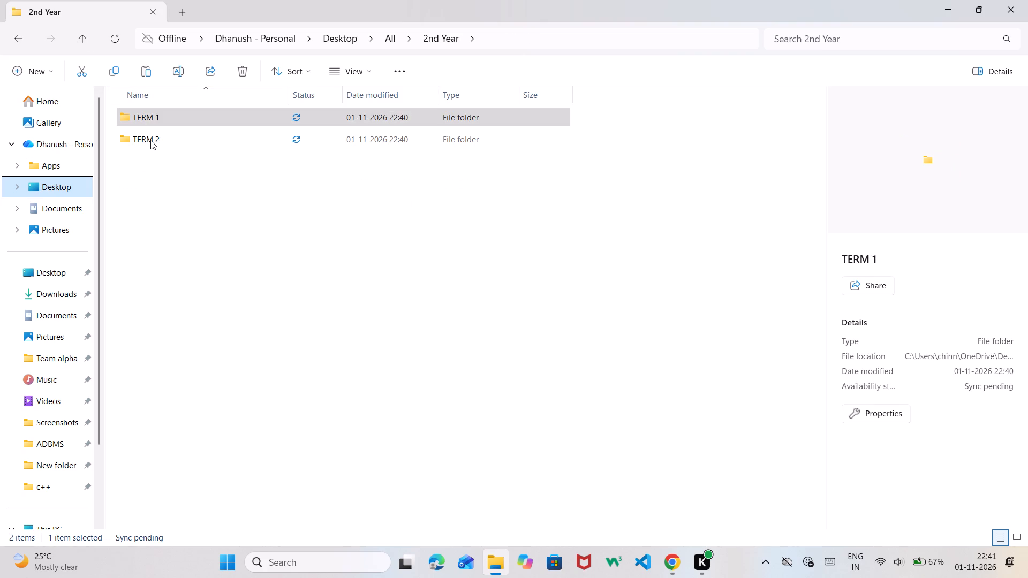
double_click(150, 140)
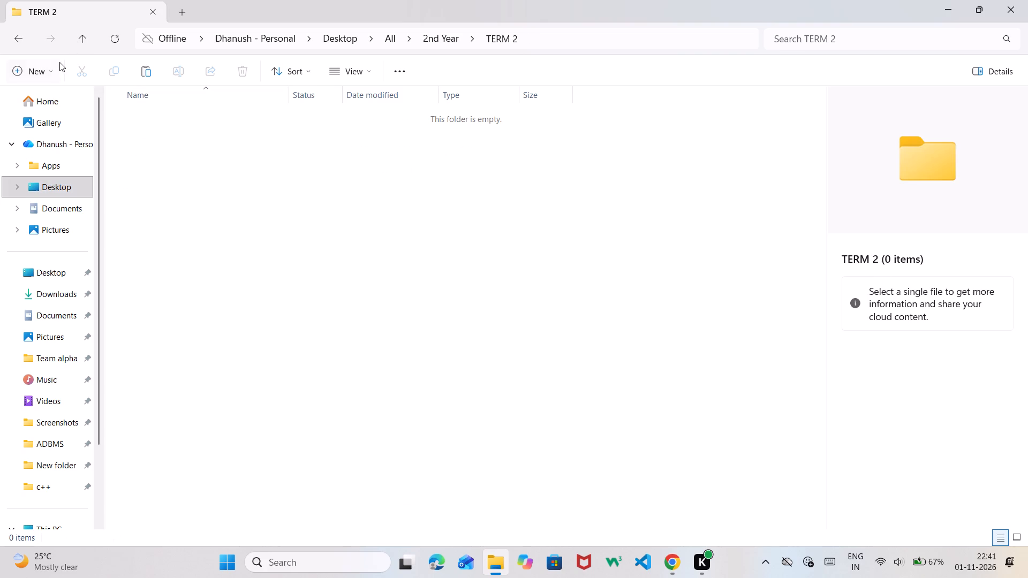
click(31, 64)
click(57, 102)
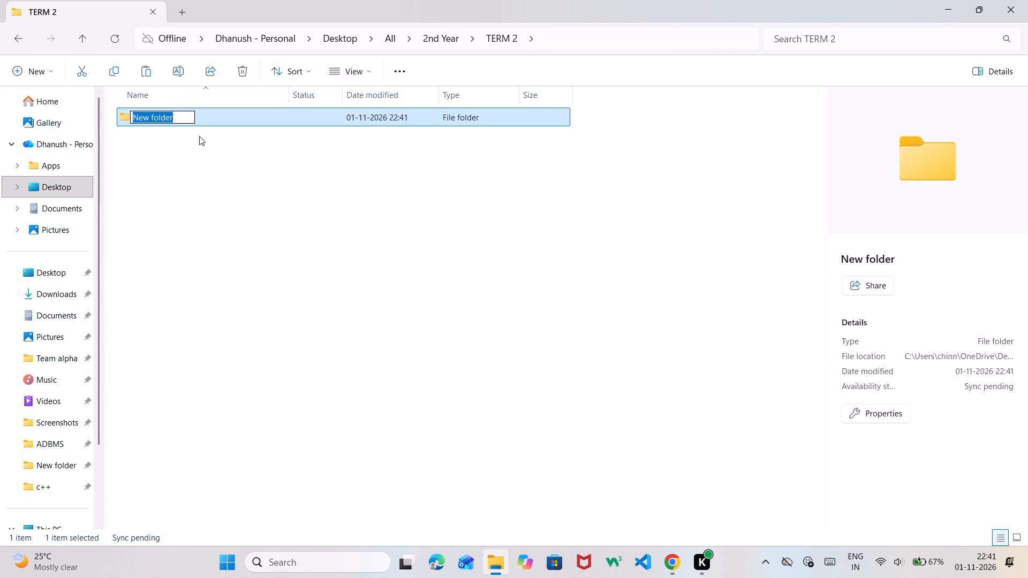
key(BackSpace)
text(BACKEND)
key(Return)
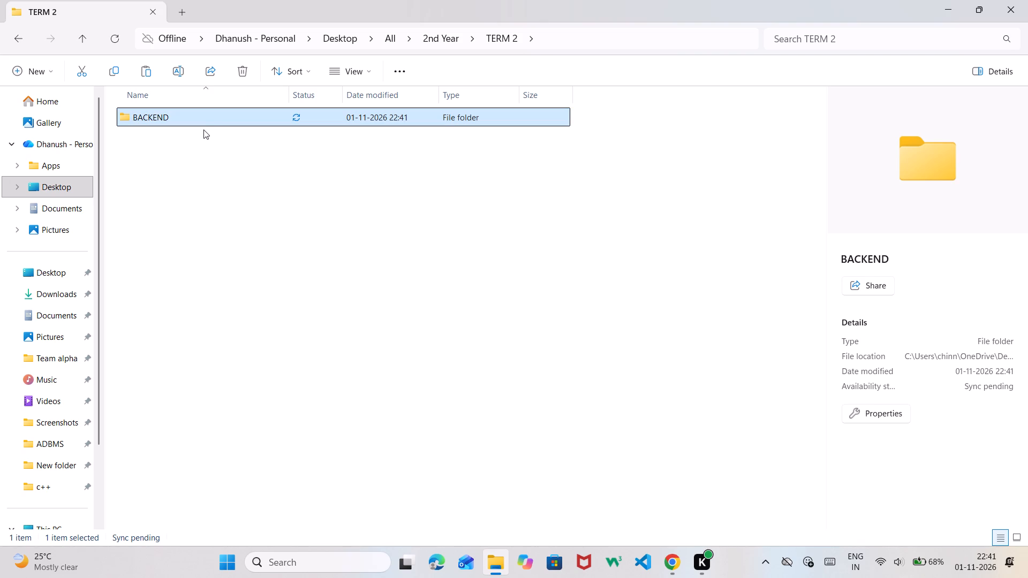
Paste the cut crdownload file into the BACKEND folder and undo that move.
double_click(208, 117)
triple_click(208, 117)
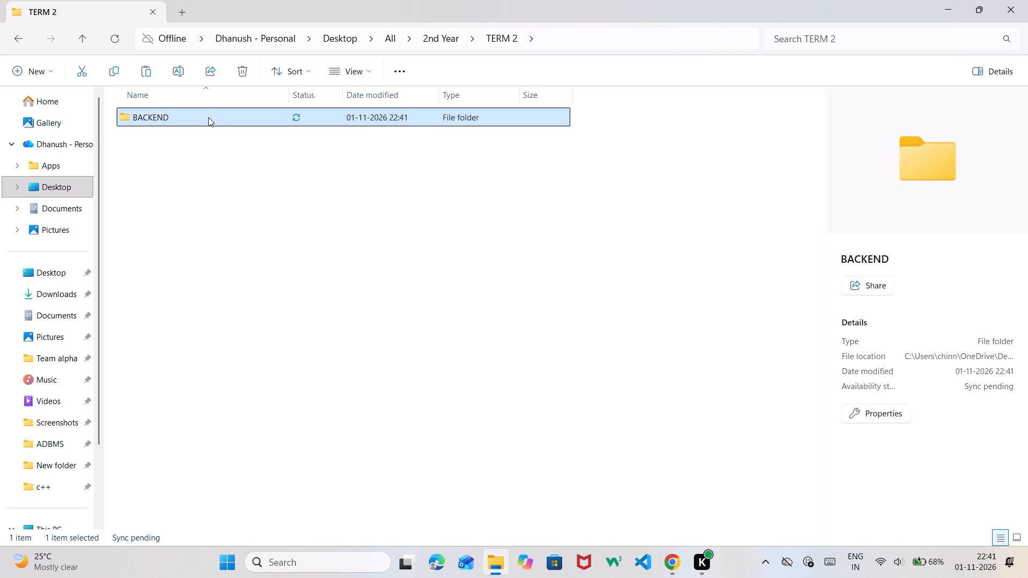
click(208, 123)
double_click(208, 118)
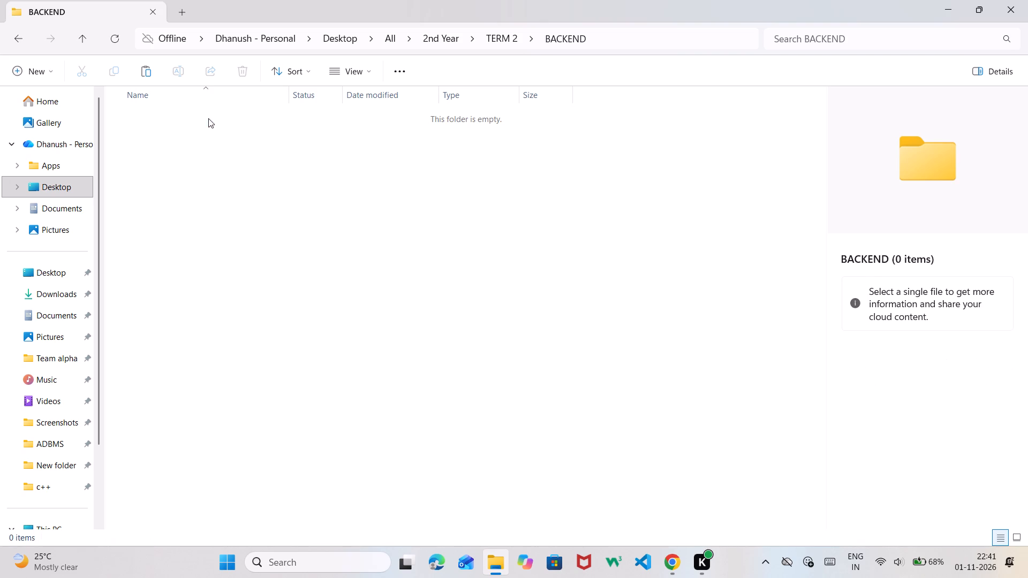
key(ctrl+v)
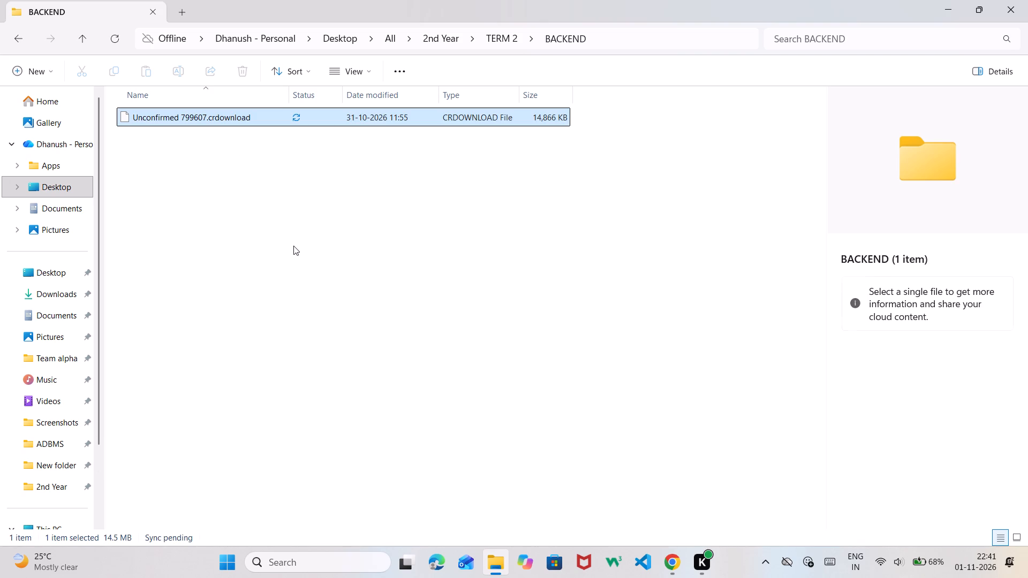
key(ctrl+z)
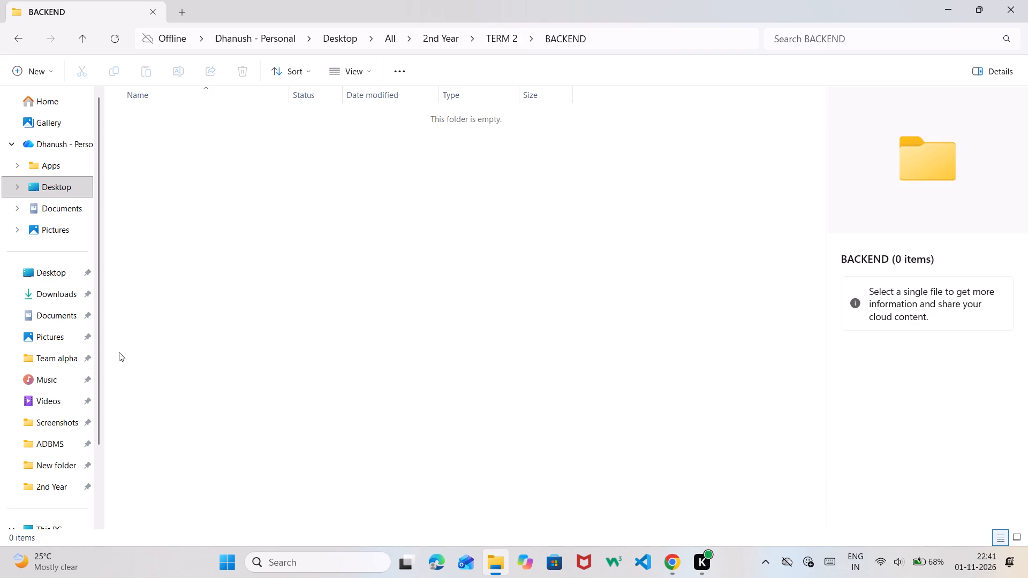
Move the BD LR 1 document from Downloads into the BACKEND folder under All, 2nd Year, TERM 2.
click(49, 302)
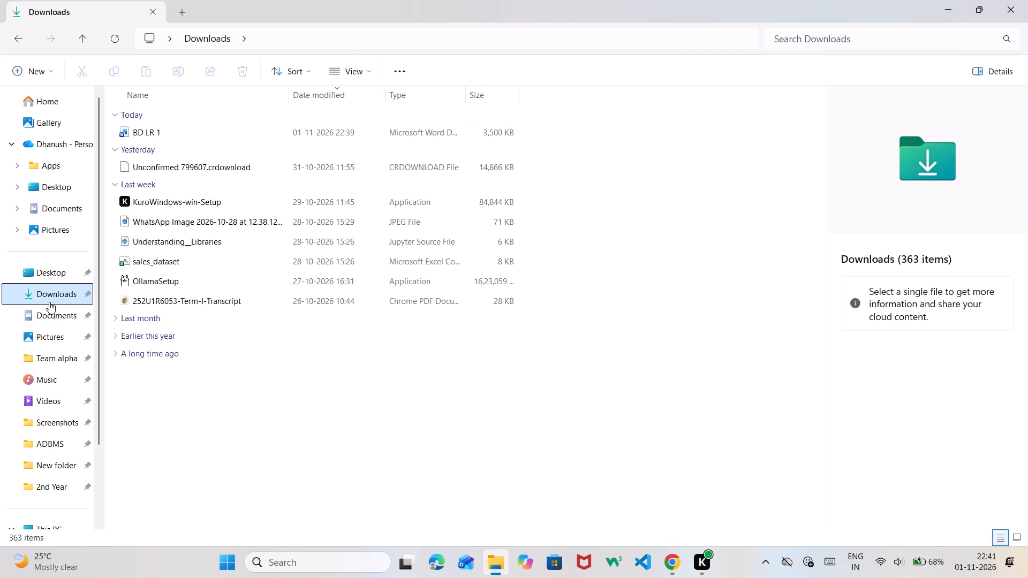
click(178, 135)
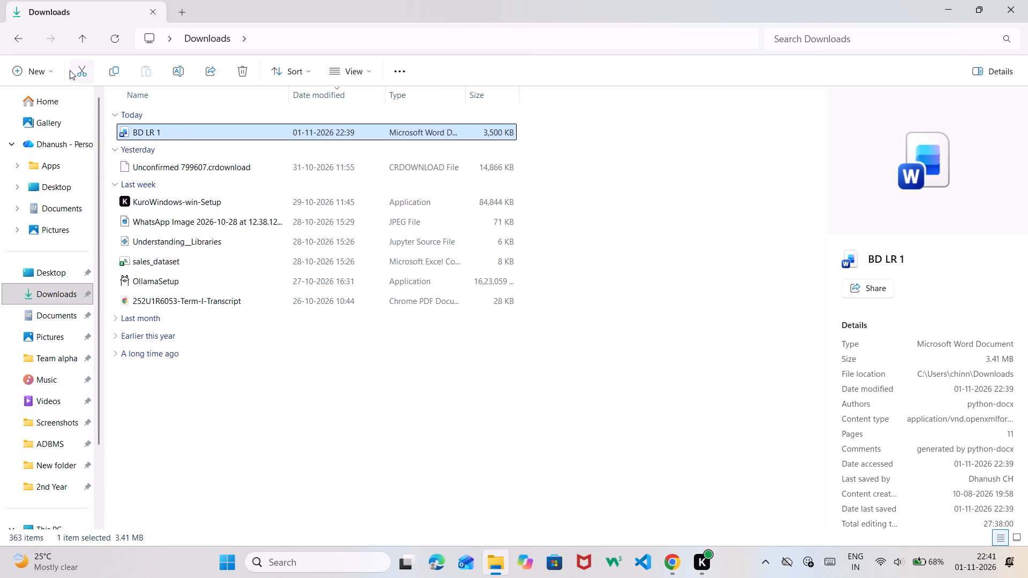
click(70, 70)
click(47, 265)
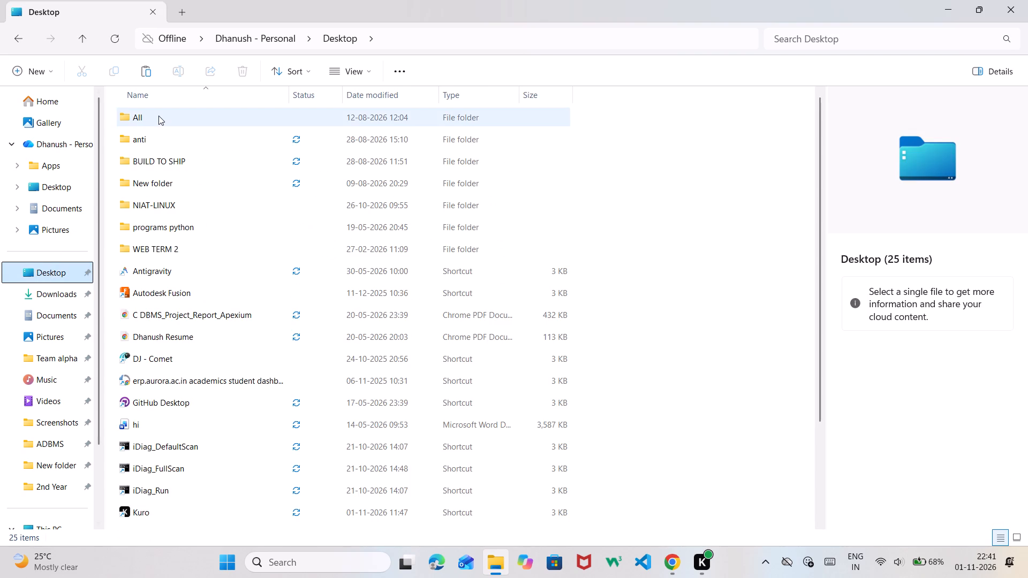
double_click(158, 116)
double_click(162, 134)
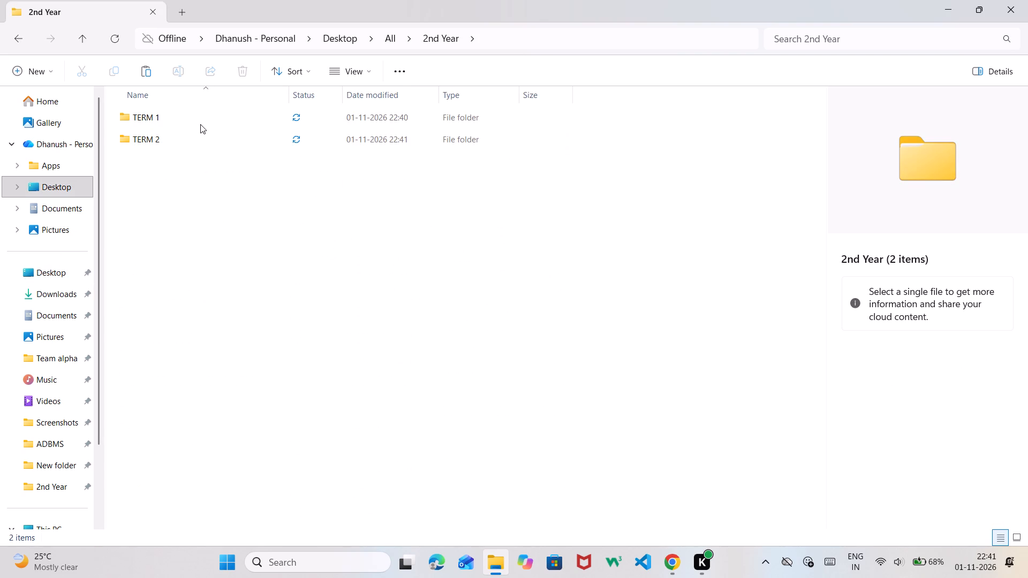
double_click(198, 138)
double_click(221, 117)
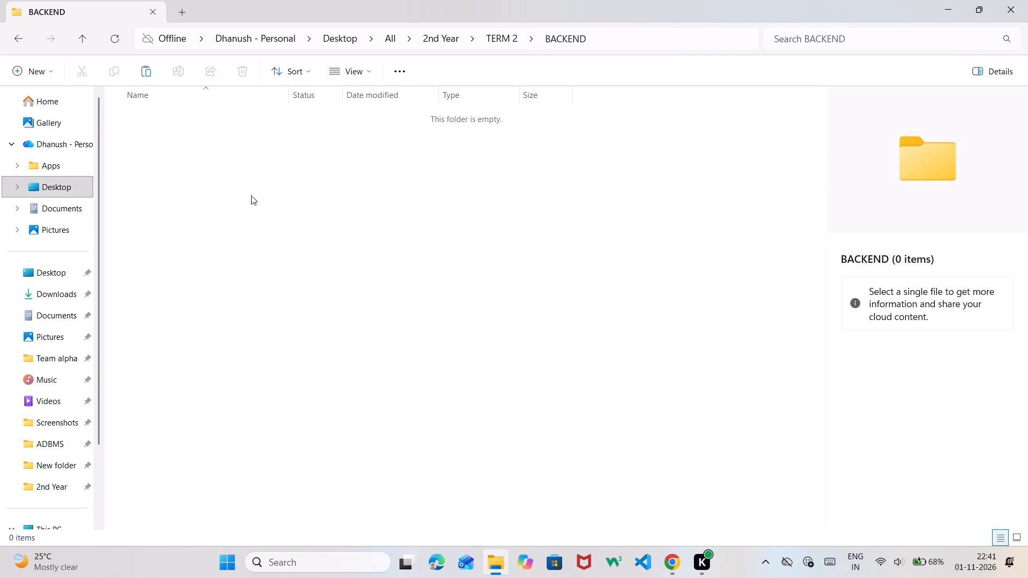
key(ctrl+v)
click(256, 205)
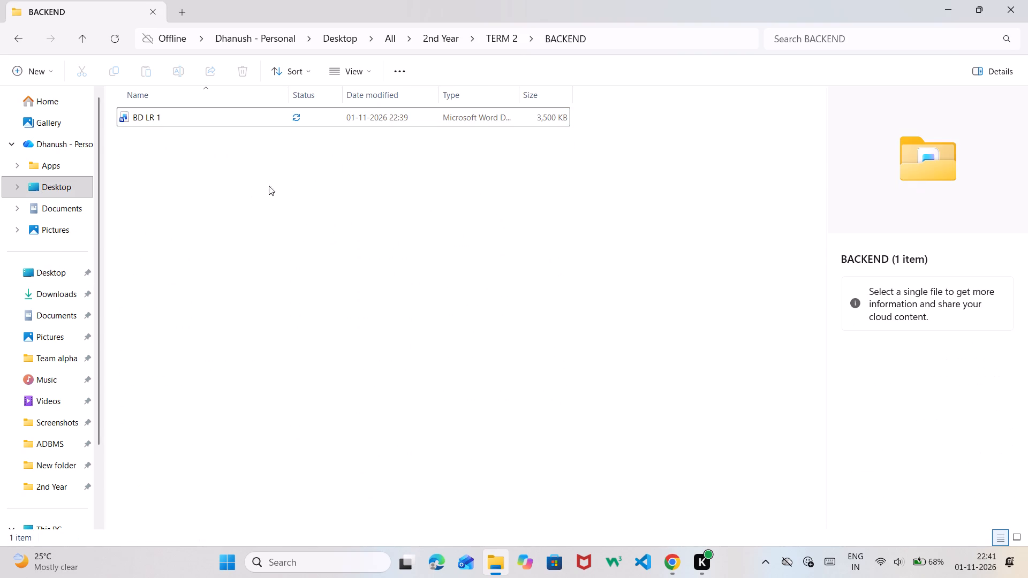
Open BD LR 1 from the BACKEND folder, correct the last two digits of the Student Registration Number, and save the document.
double_click(316, 111)
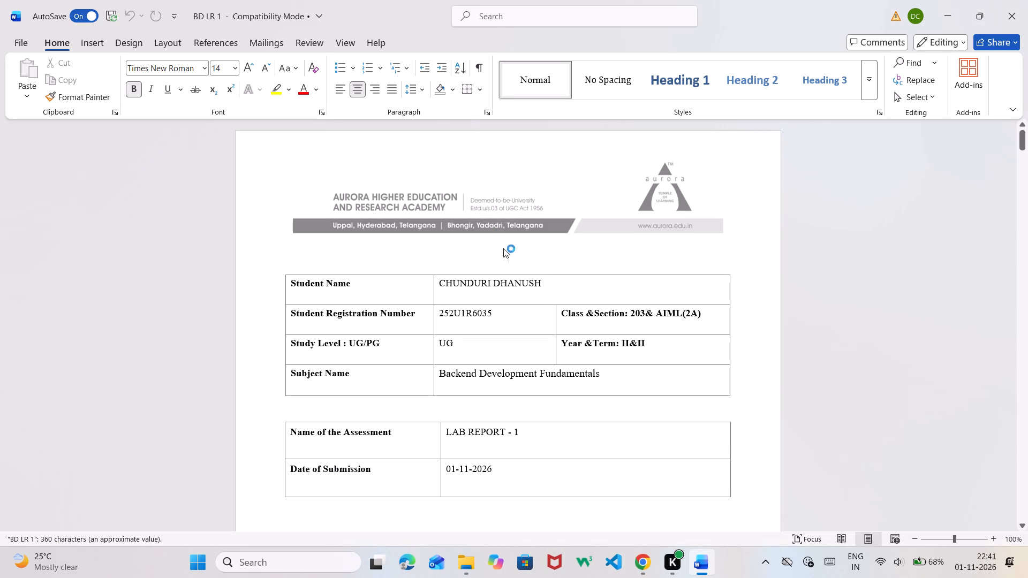
click(501, 316)
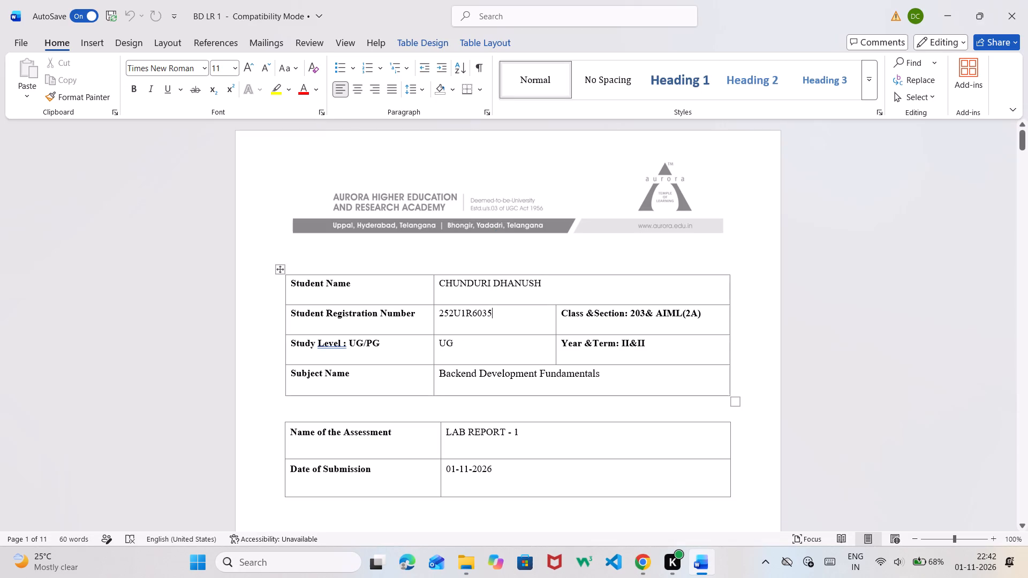
key(BackSpace)
key(BackSpace)
text(53)
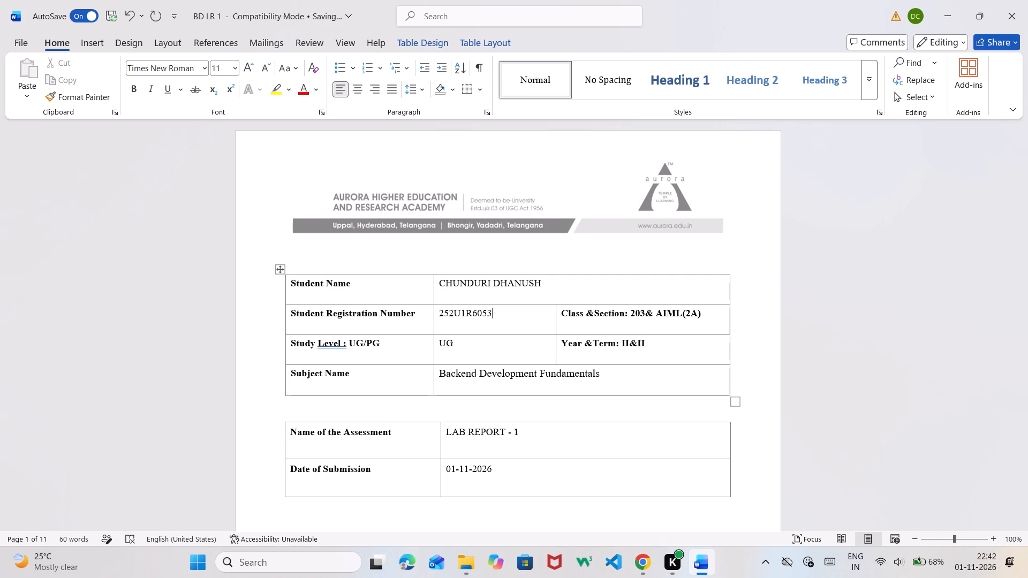
key(ctrl+s)
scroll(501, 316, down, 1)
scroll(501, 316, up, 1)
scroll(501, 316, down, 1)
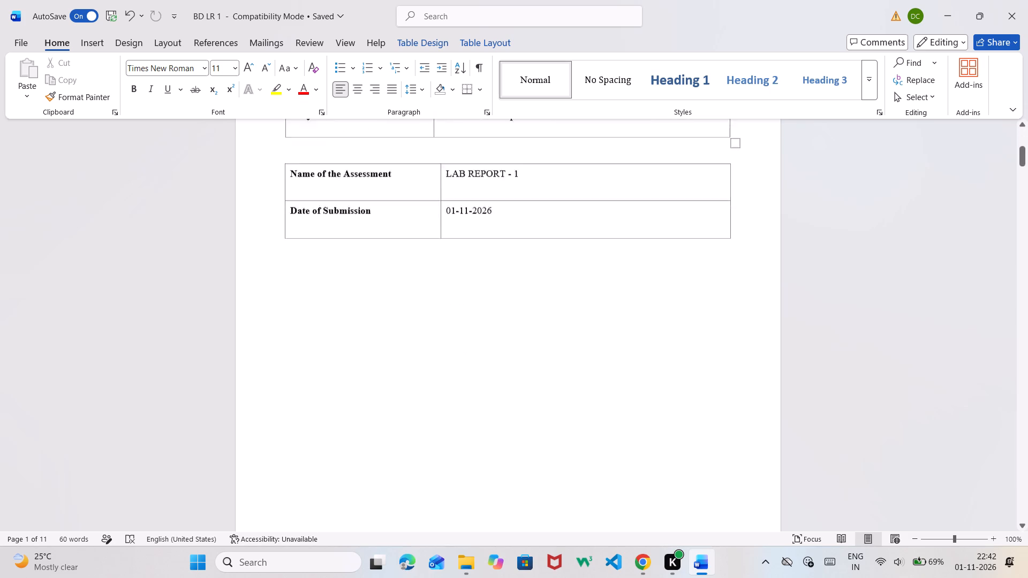
Review the pages of the BD LR 1 lab report through to the end and return to the cover page.
scroll(501, 316, down, 1)
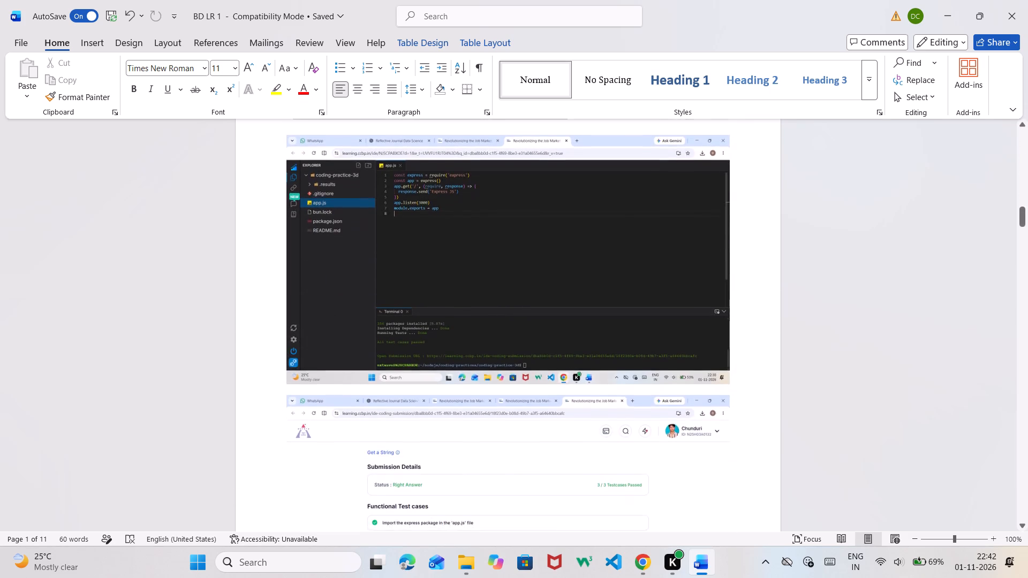
scroll(501, 316, down, 3)
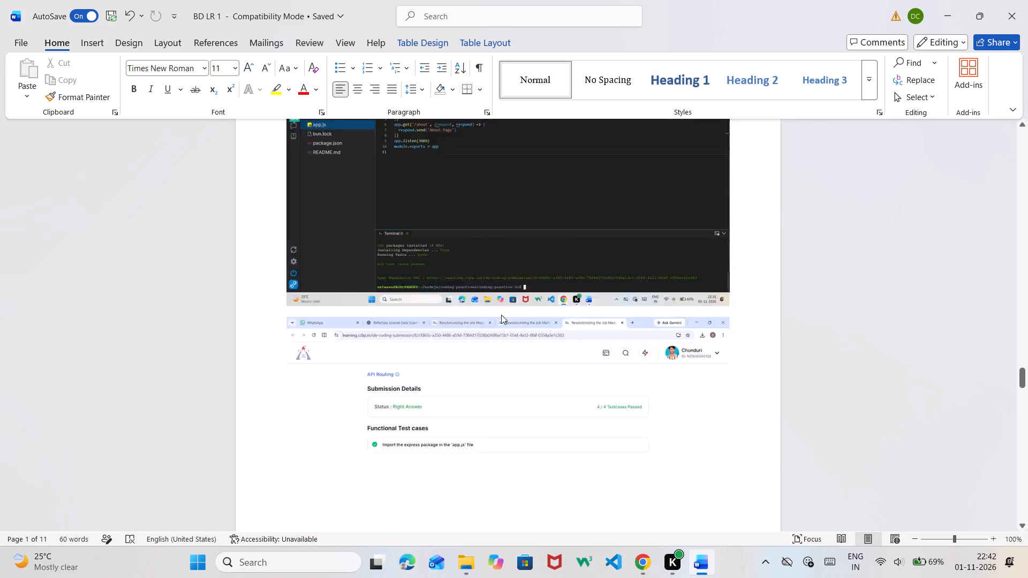
scroll(501, 315, down, 20)
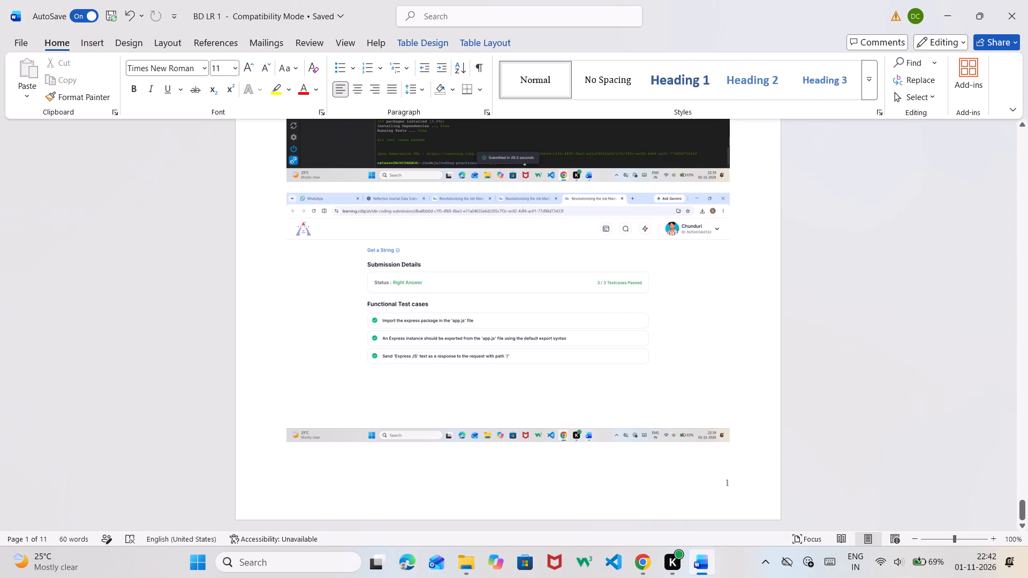
scroll(501, 315, down, 4)
scroll(501, 315, up, 1)
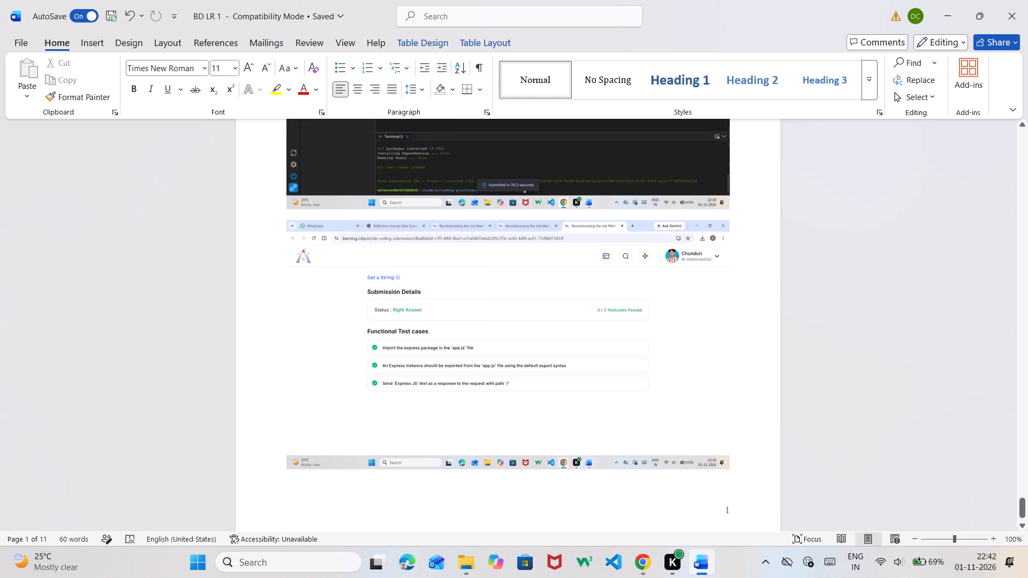
scroll(501, 315, up, 1)
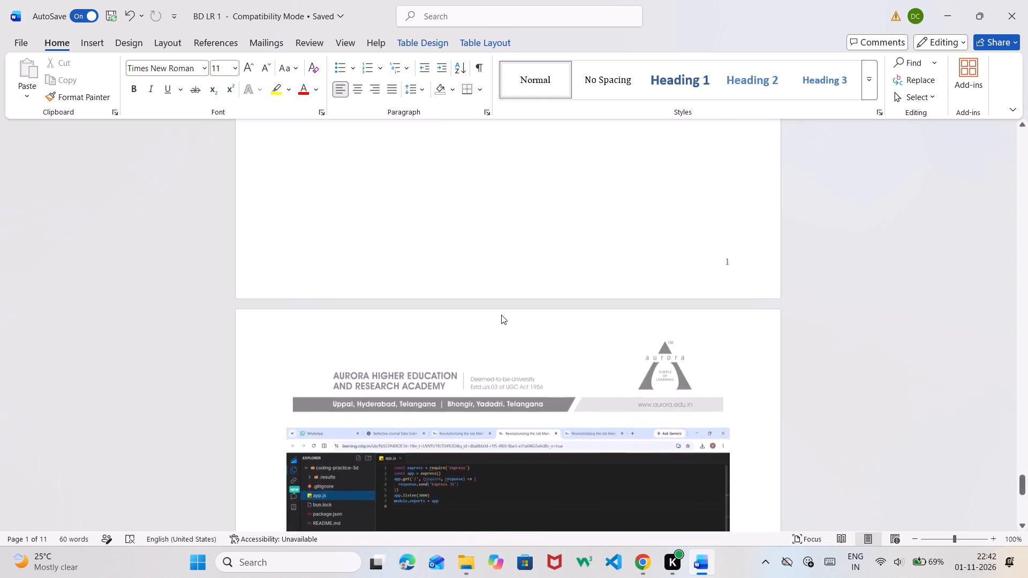
scroll(501, 315, up, 1)
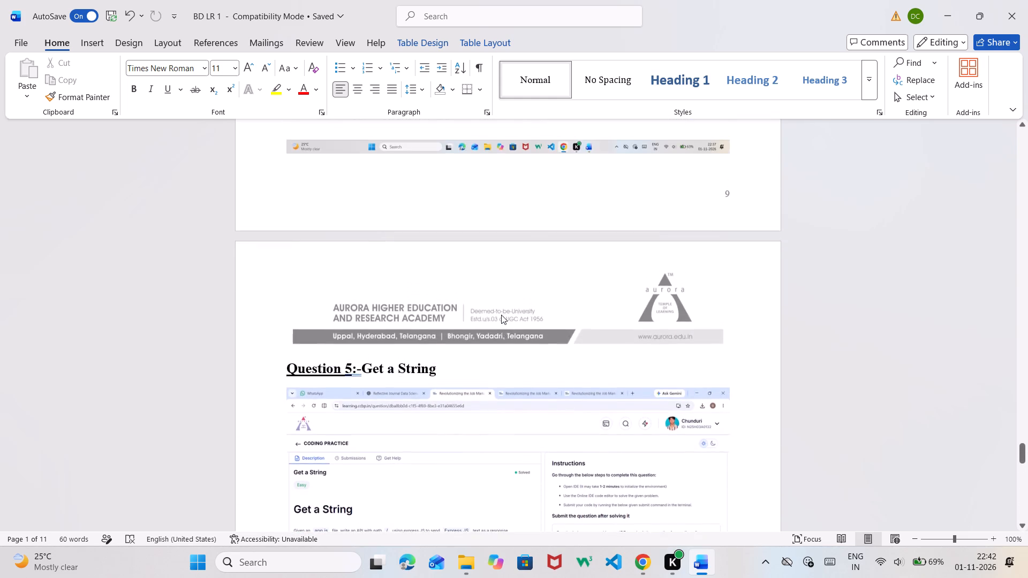
scroll(501, 315, up, 2)
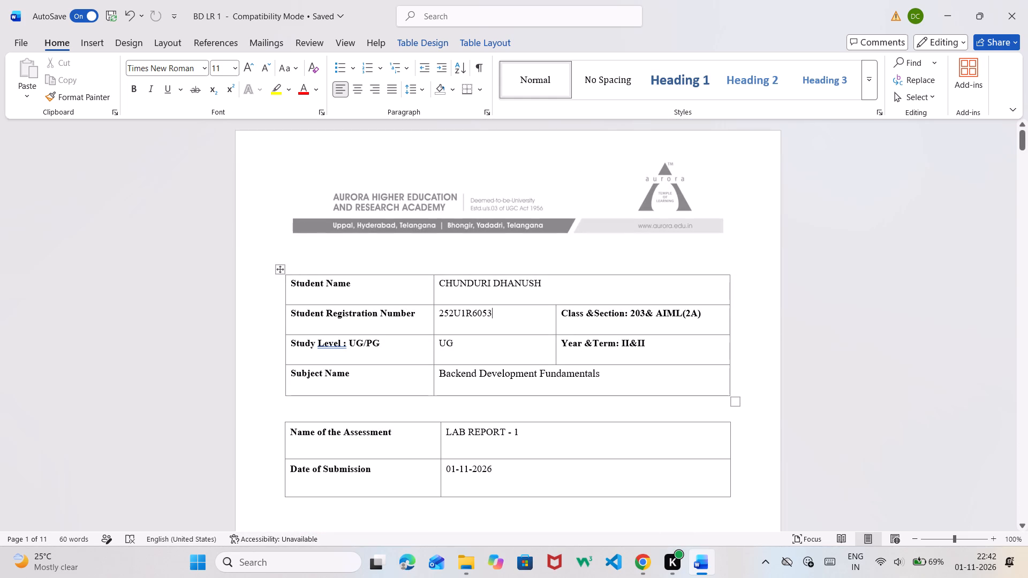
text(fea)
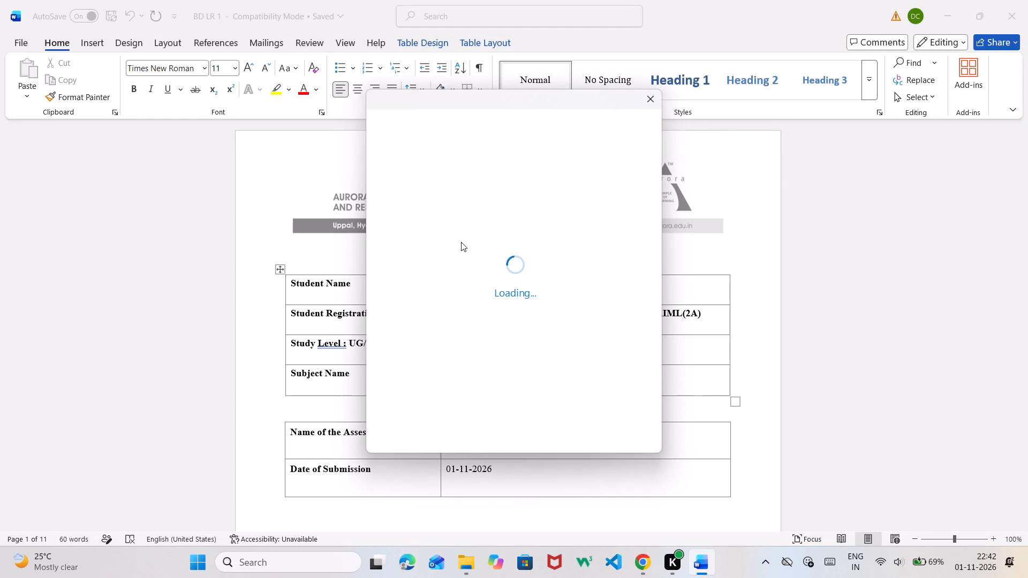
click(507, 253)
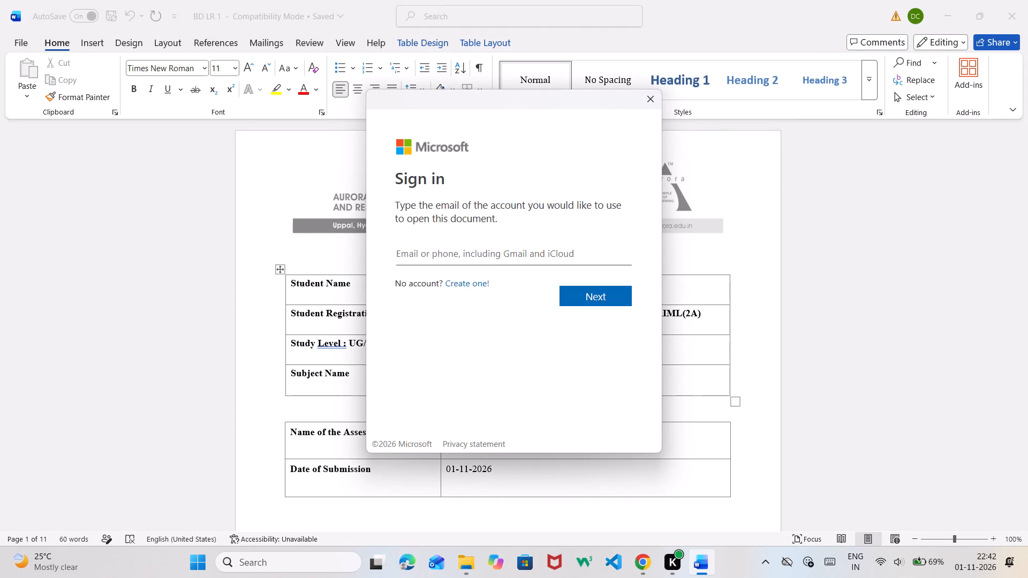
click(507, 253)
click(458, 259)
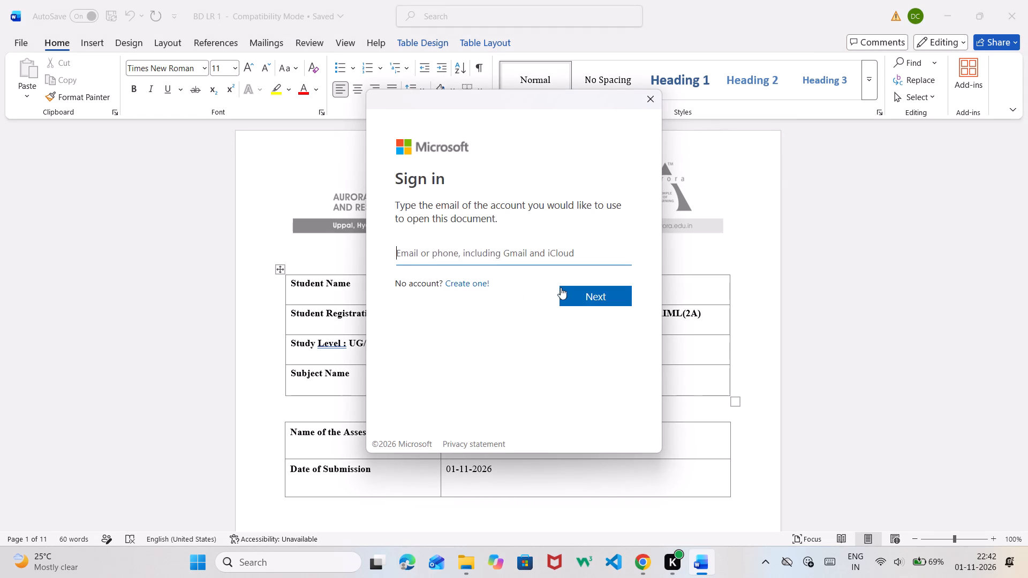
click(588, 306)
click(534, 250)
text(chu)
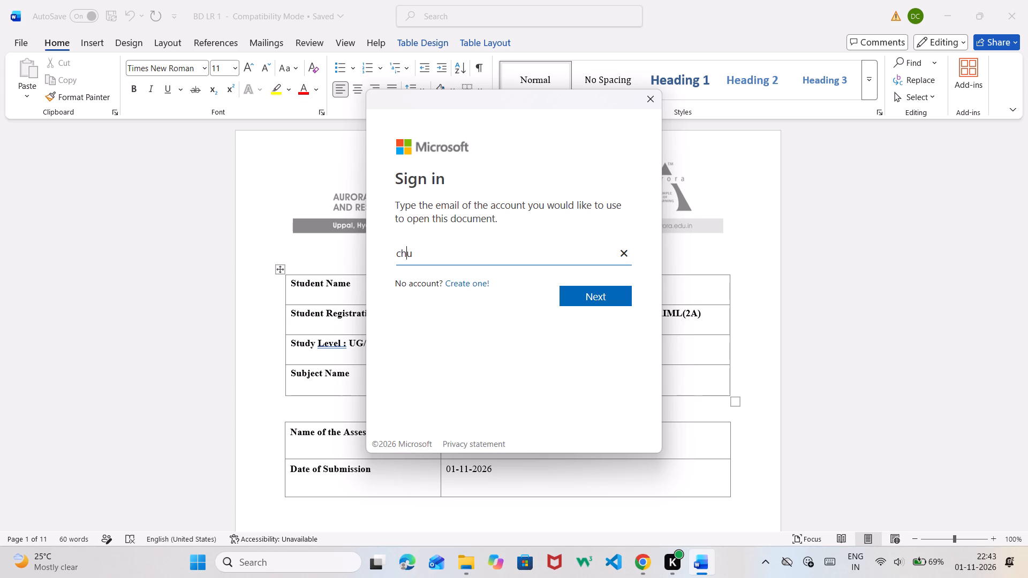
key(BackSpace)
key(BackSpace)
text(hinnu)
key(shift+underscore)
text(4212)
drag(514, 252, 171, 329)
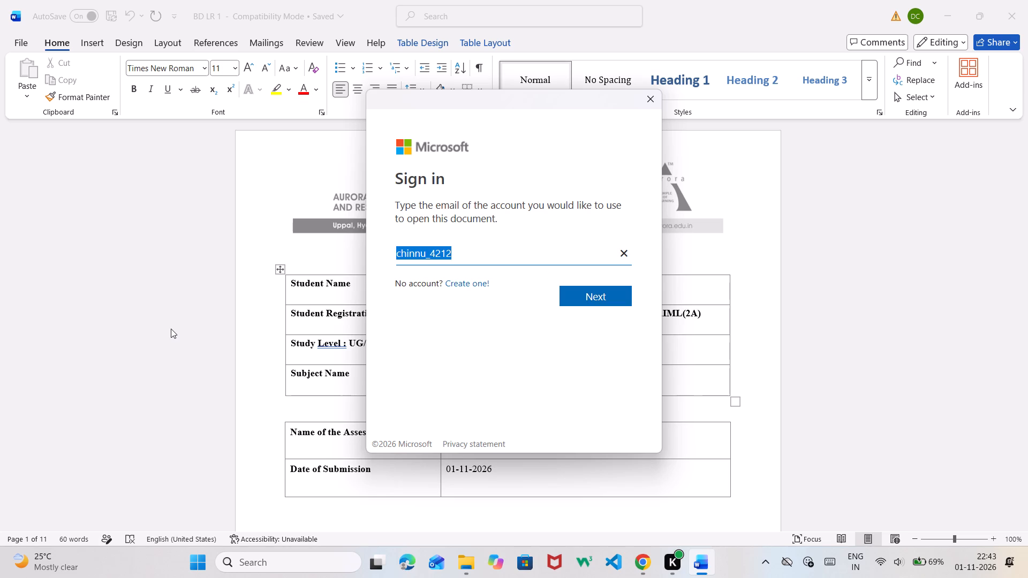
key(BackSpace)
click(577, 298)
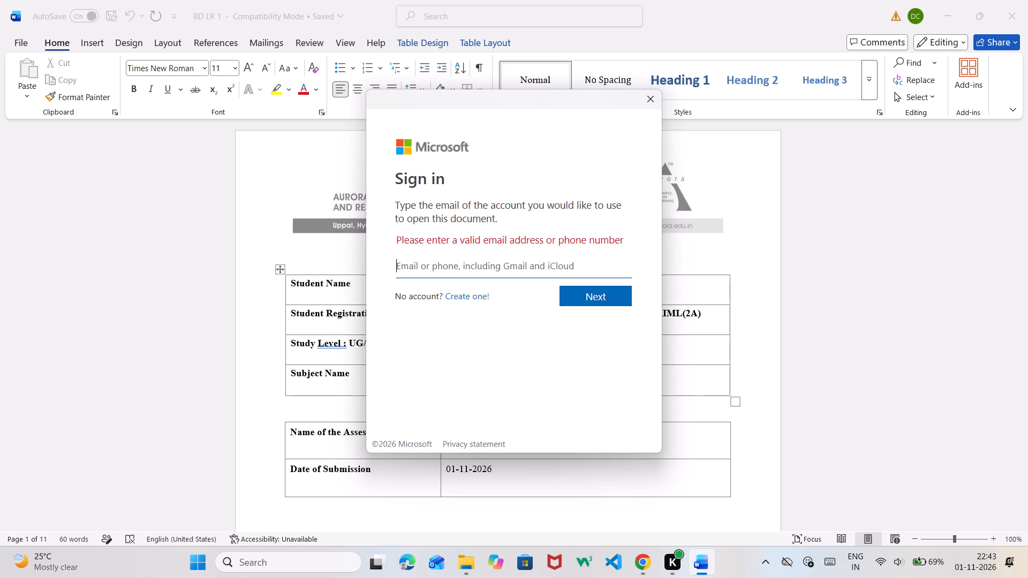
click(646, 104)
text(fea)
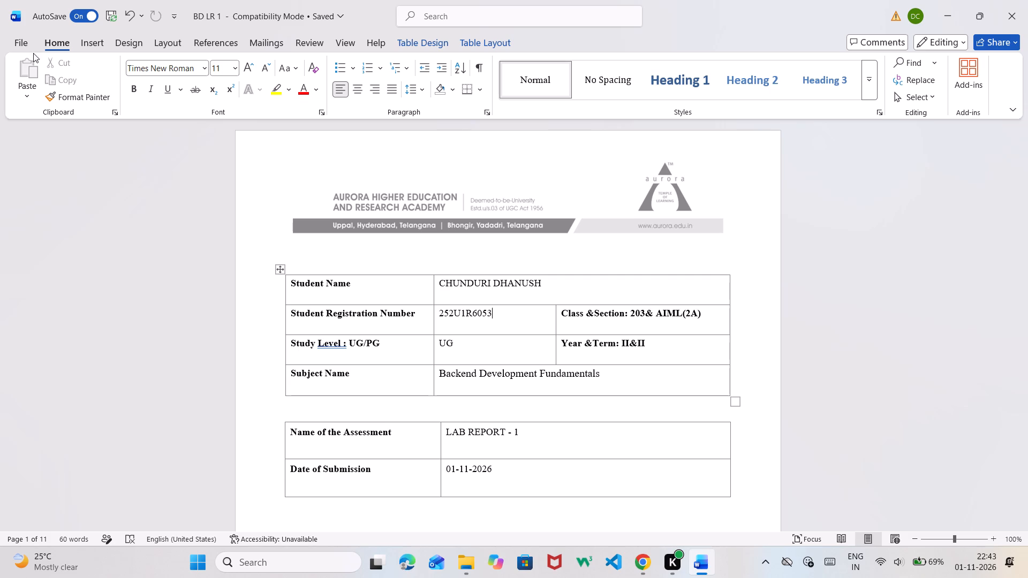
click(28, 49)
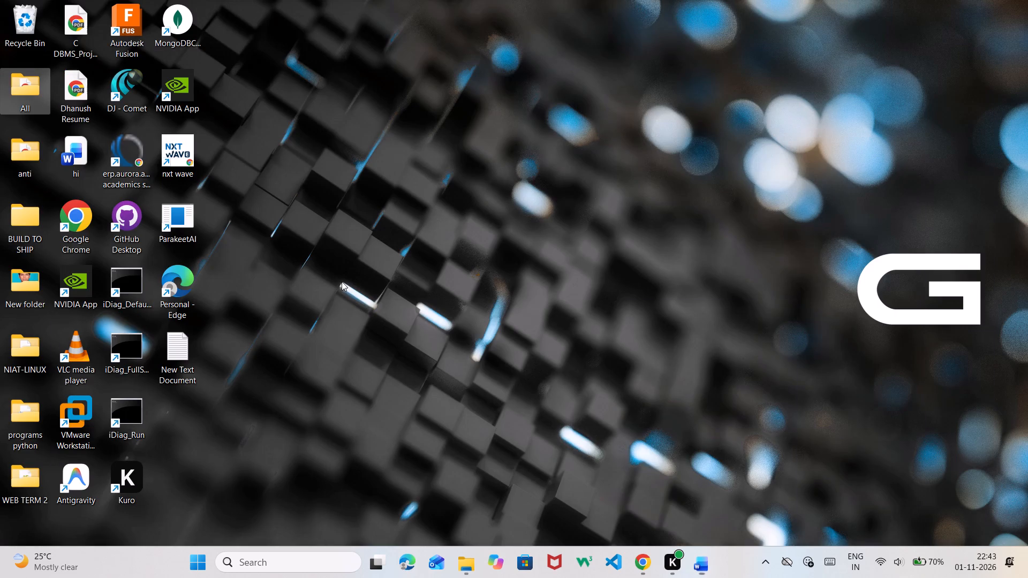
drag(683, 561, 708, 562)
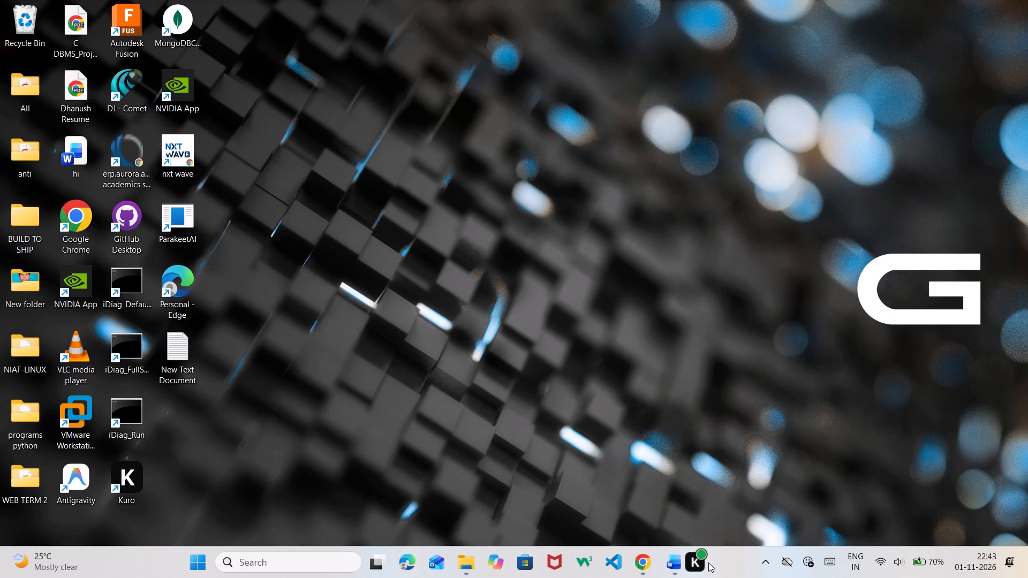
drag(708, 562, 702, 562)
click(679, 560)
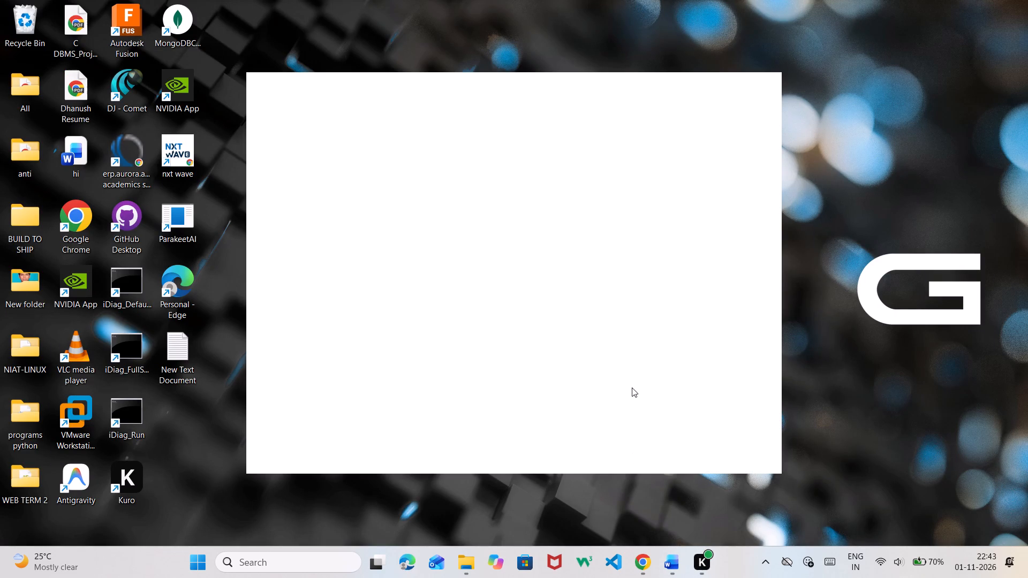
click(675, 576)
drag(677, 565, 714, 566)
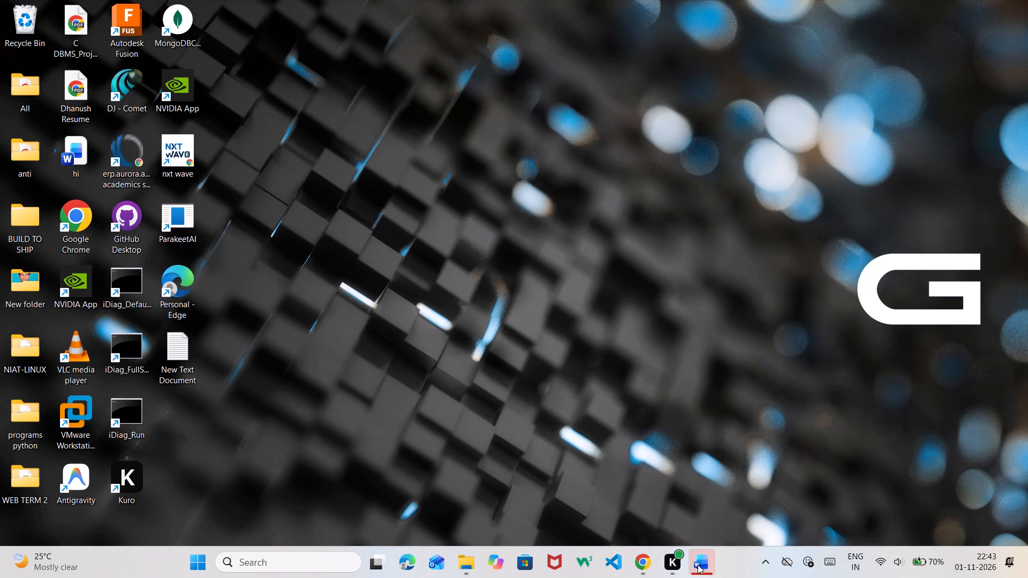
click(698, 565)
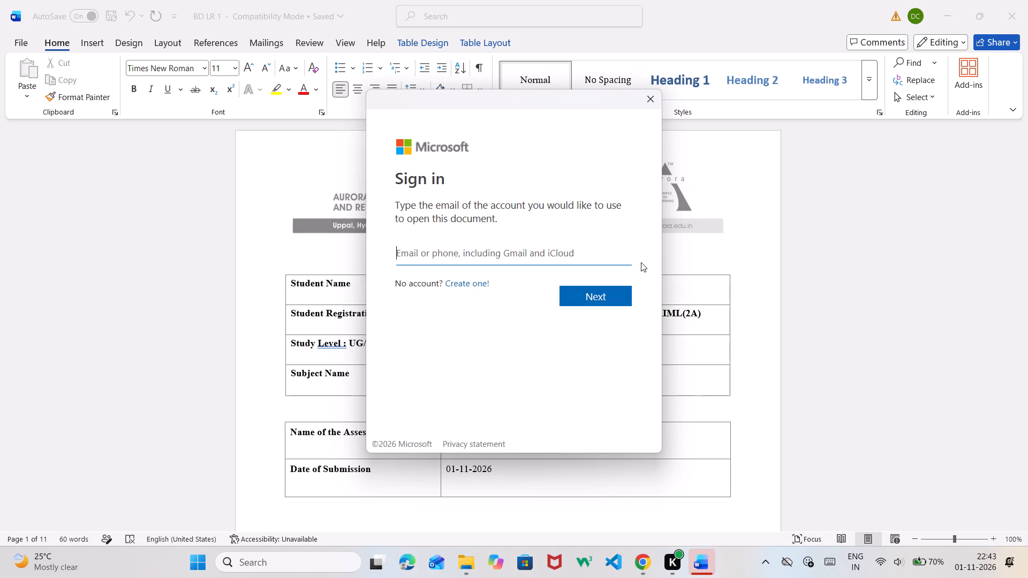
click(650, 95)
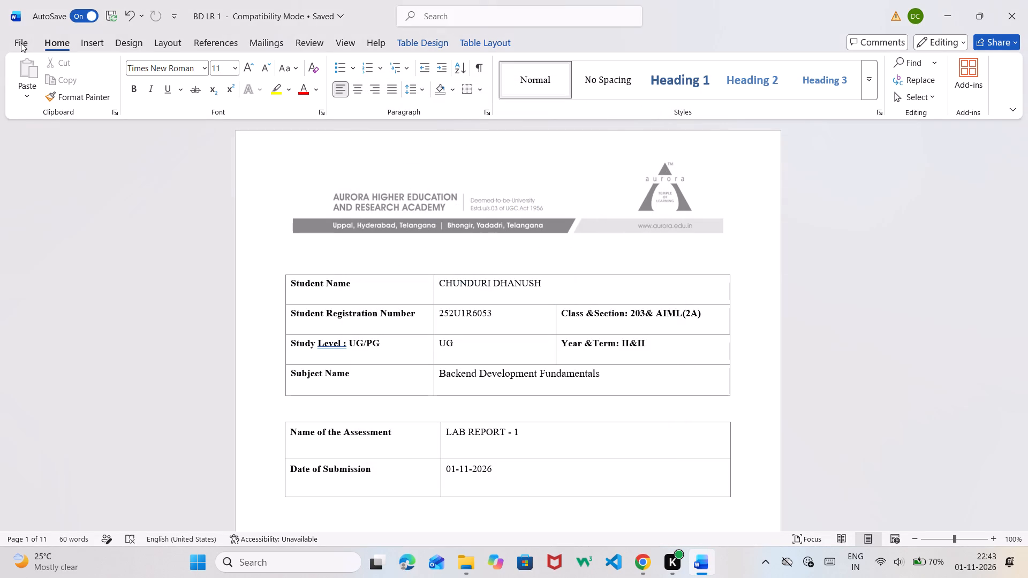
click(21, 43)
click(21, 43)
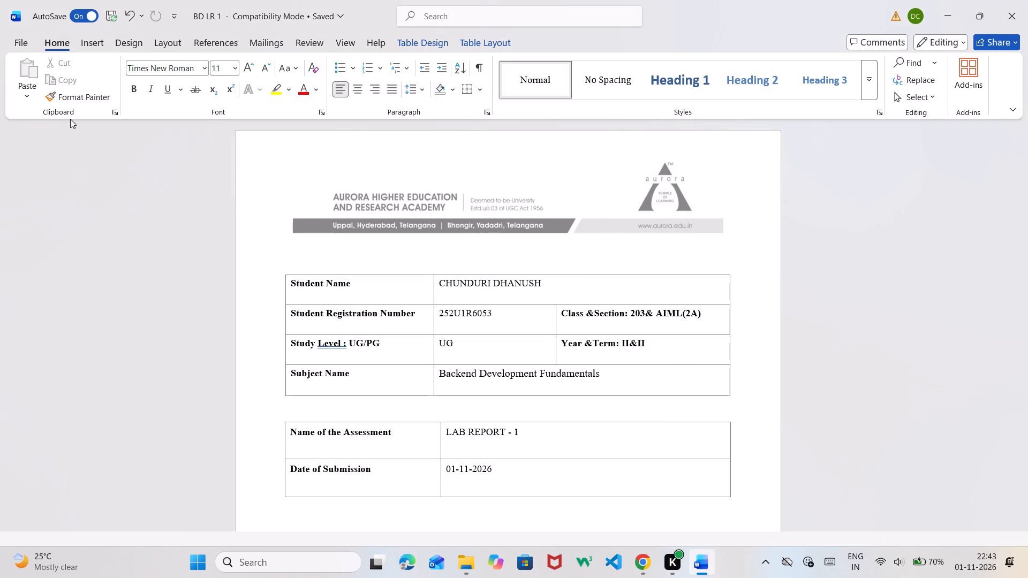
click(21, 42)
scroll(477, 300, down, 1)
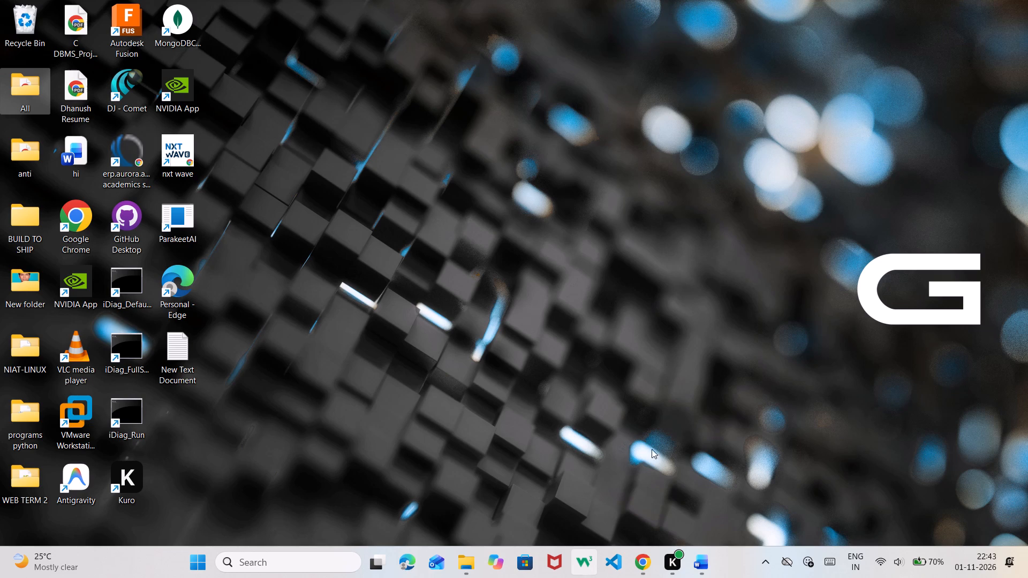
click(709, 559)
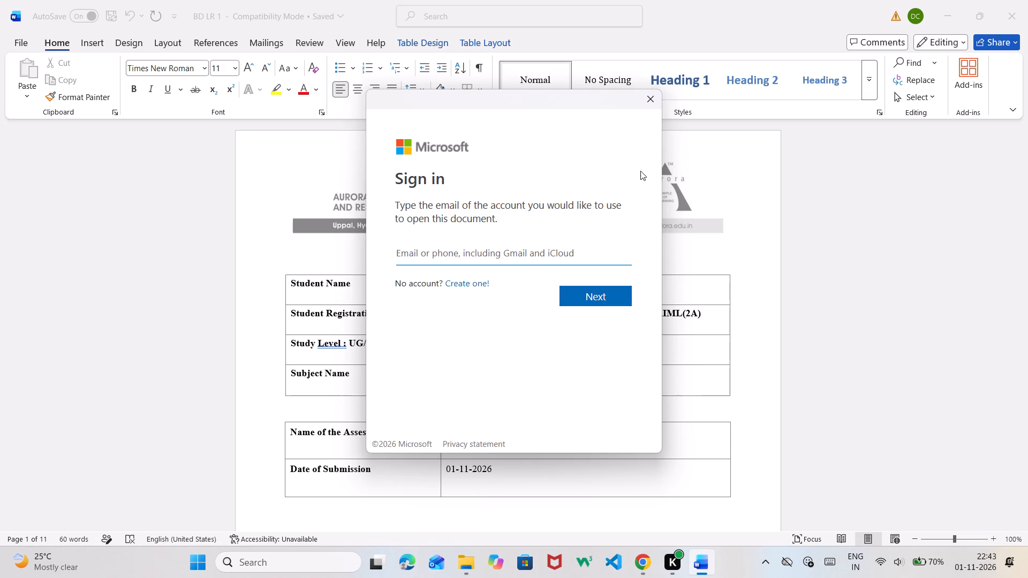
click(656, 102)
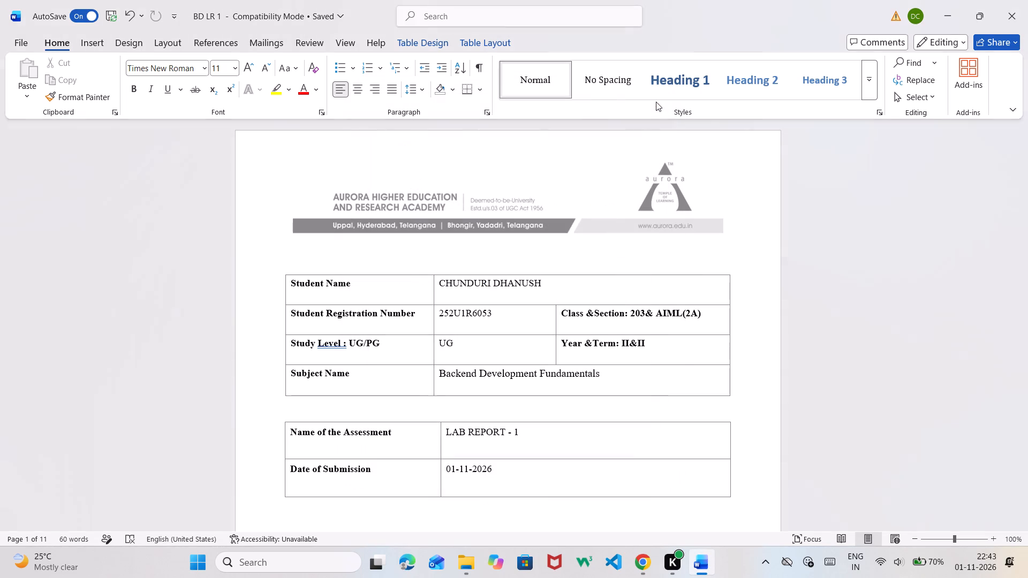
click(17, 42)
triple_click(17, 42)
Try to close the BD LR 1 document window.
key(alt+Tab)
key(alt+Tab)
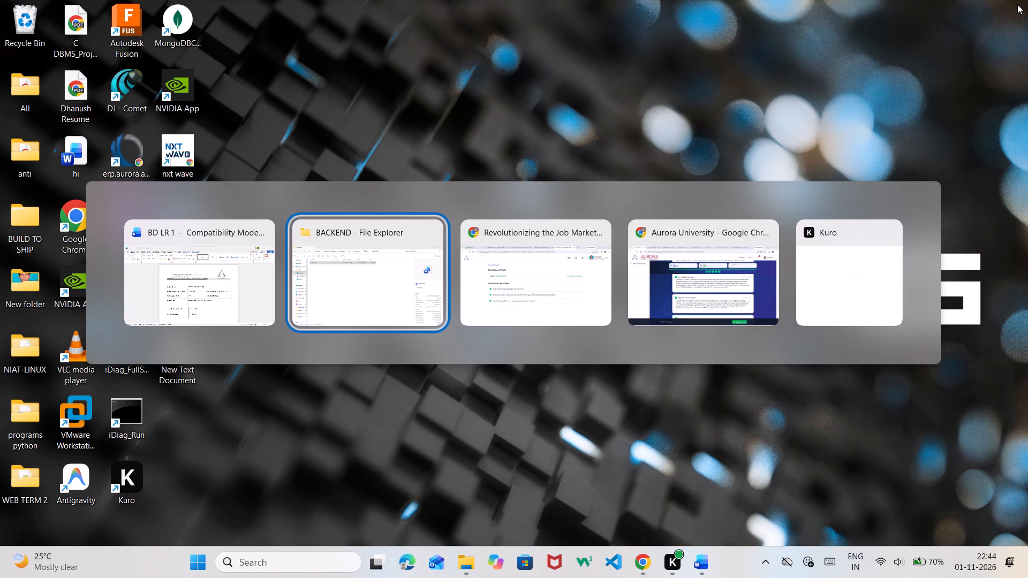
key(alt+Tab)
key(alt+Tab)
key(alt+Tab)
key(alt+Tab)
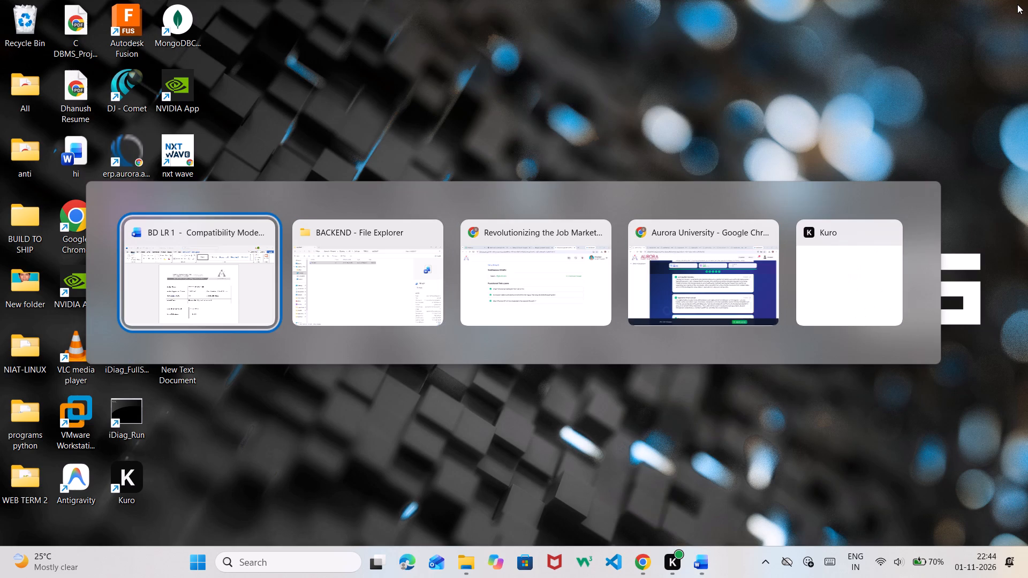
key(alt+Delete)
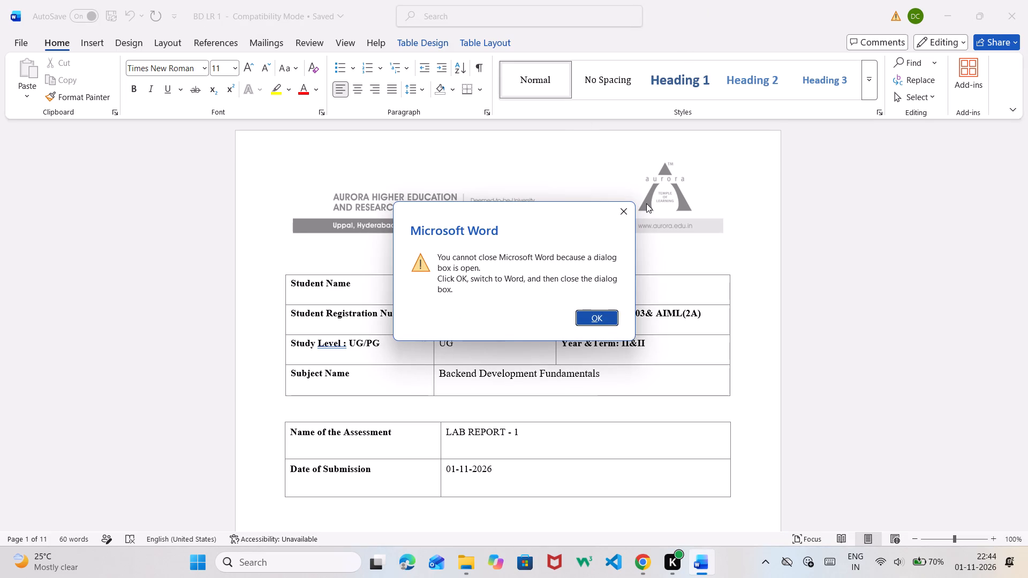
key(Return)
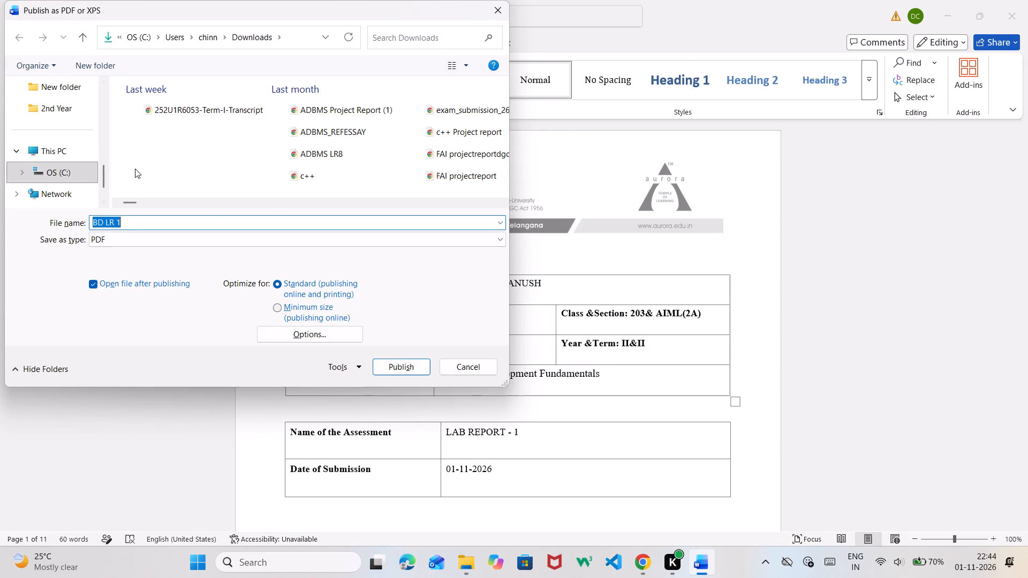
Publish BD LR 1 as a PDF in the BACKEND folder under All, 2nd Year, TERM 2.
click(57, 107)
double_click(143, 131)
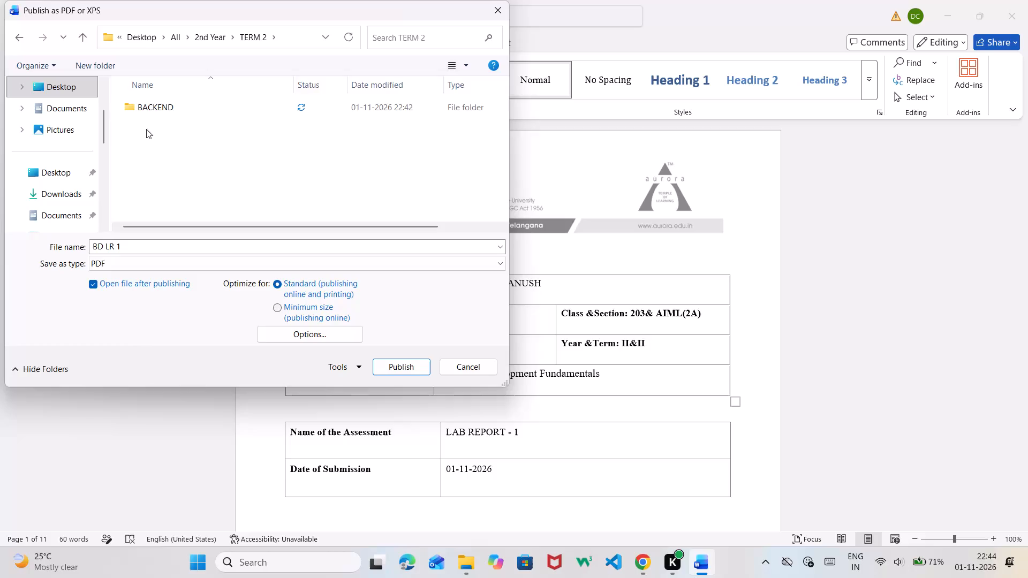
double_click(176, 108)
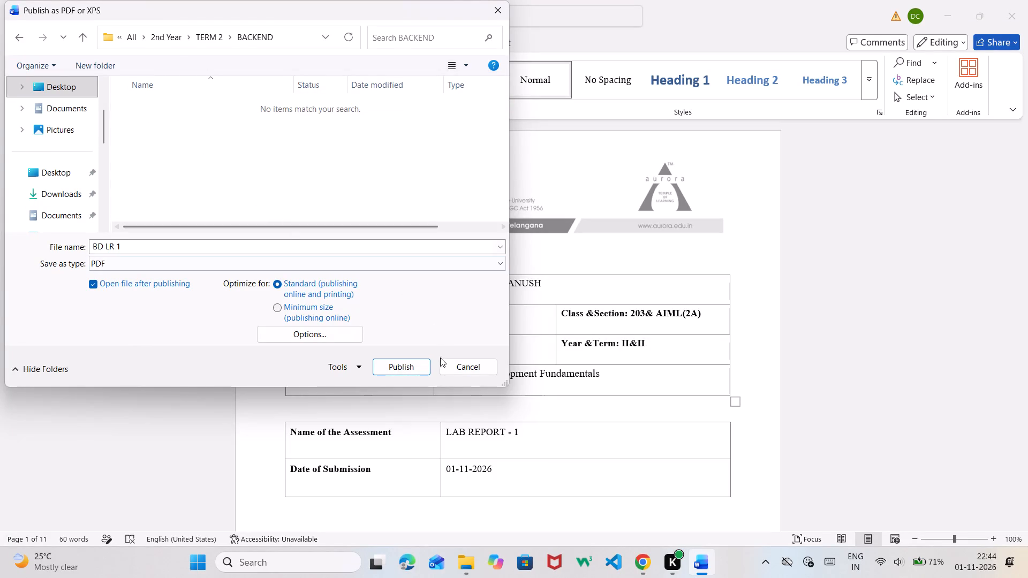
click(417, 362)
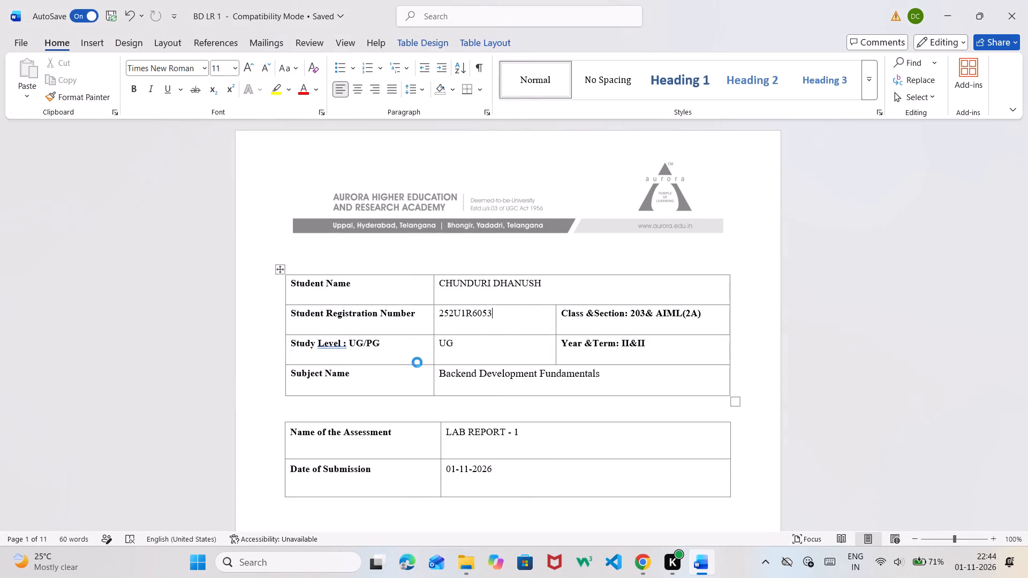
Look through the opening pages of the published BD LR 1 PDF and close it.
scroll(543, 343, down, 1)
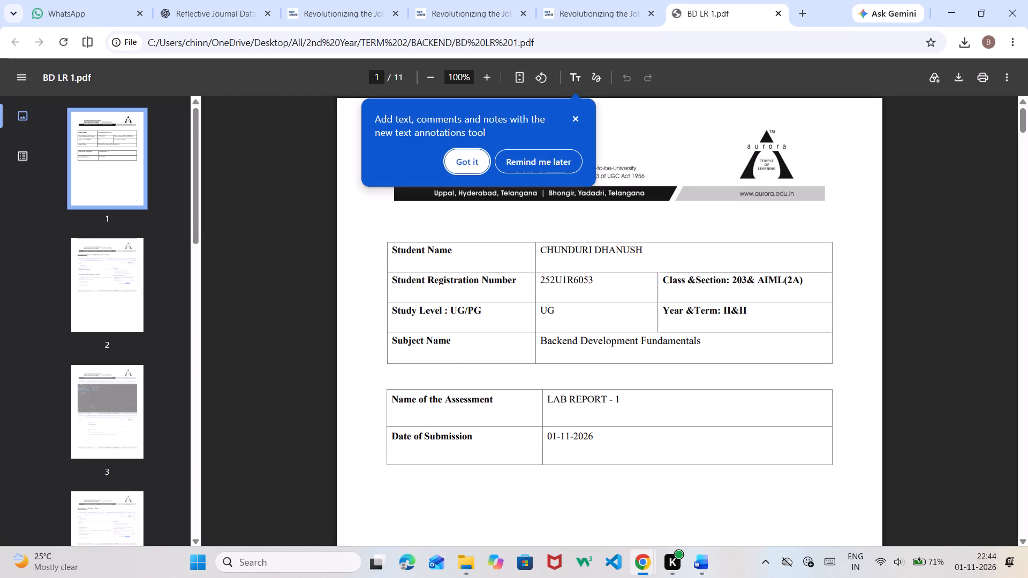
scroll(543, 343, down, 5)
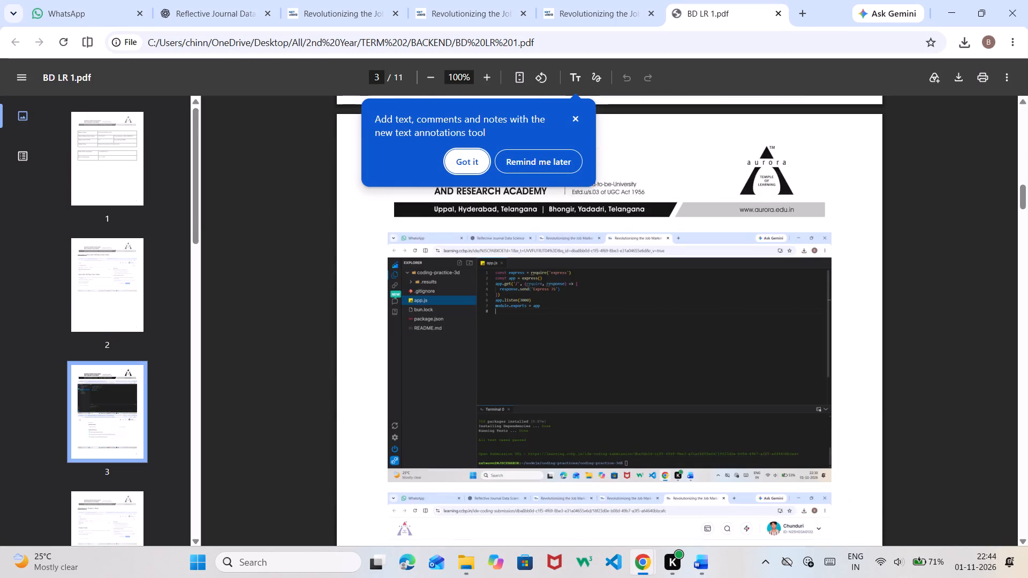
scroll(543, 343, down, 3)
key(ctrl+w)
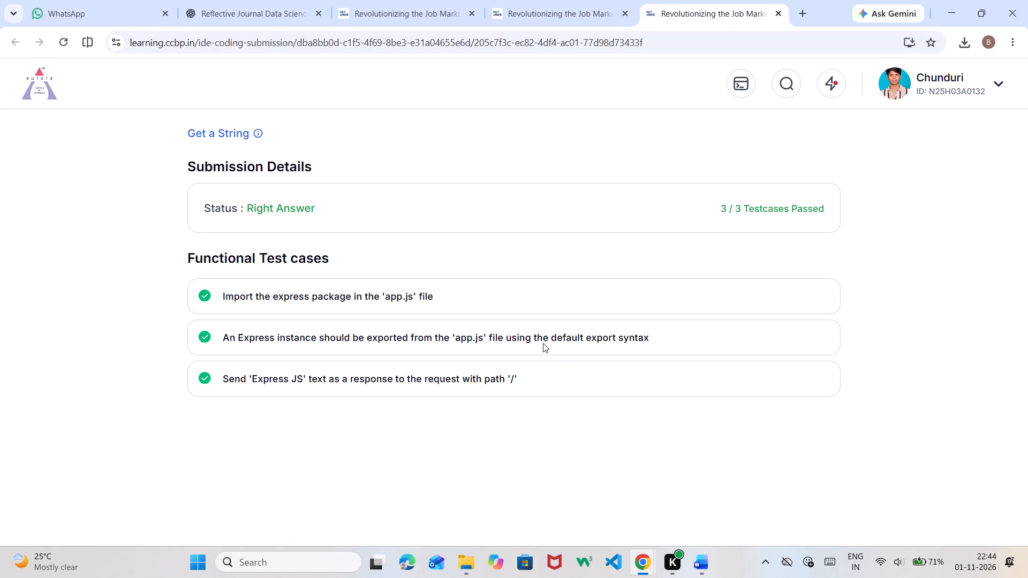
Close the Get a String submission details page in the browser.
key(ctrl+w)
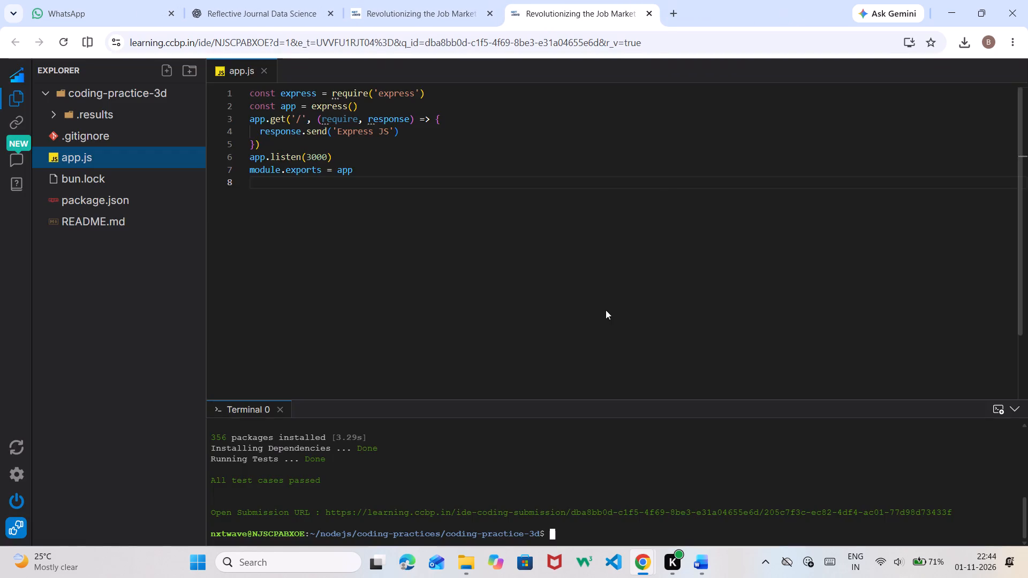
Close the coding-practice-3d IDE page in the browser.
key(ctrl+w)
Open the first Coding Practice set in the SQLite and Database Operations module of the course.
scroll(517, 352, right, 5)
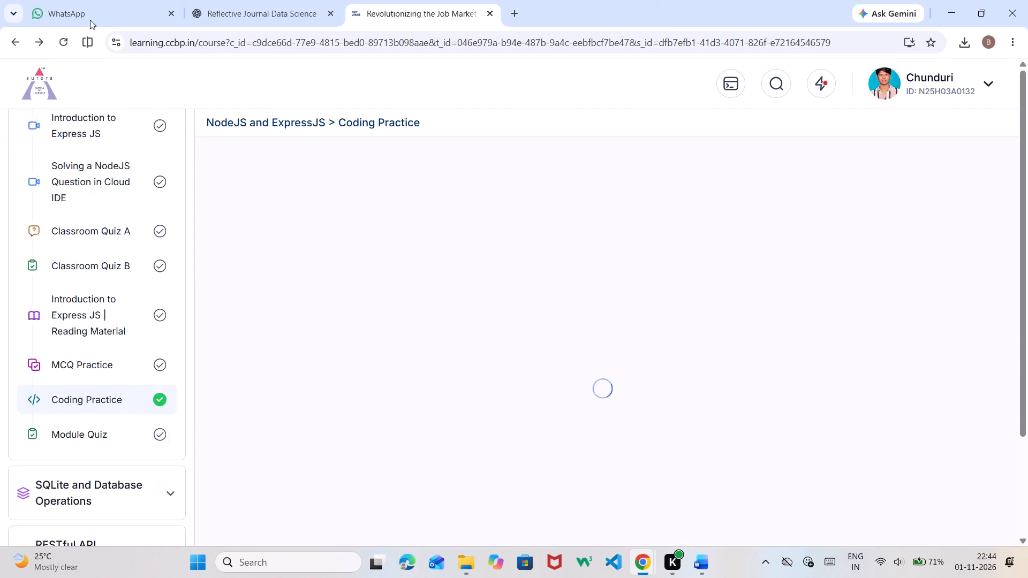
scroll(436, 370, down, 7)
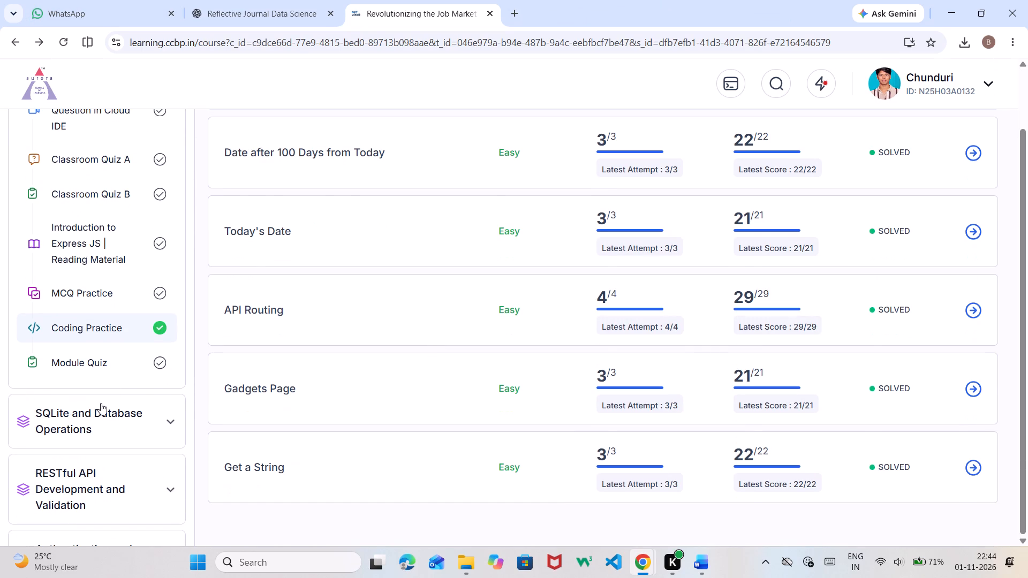
click(101, 403)
scroll(101, 403, up, 3)
scroll(101, 403, down, 1)
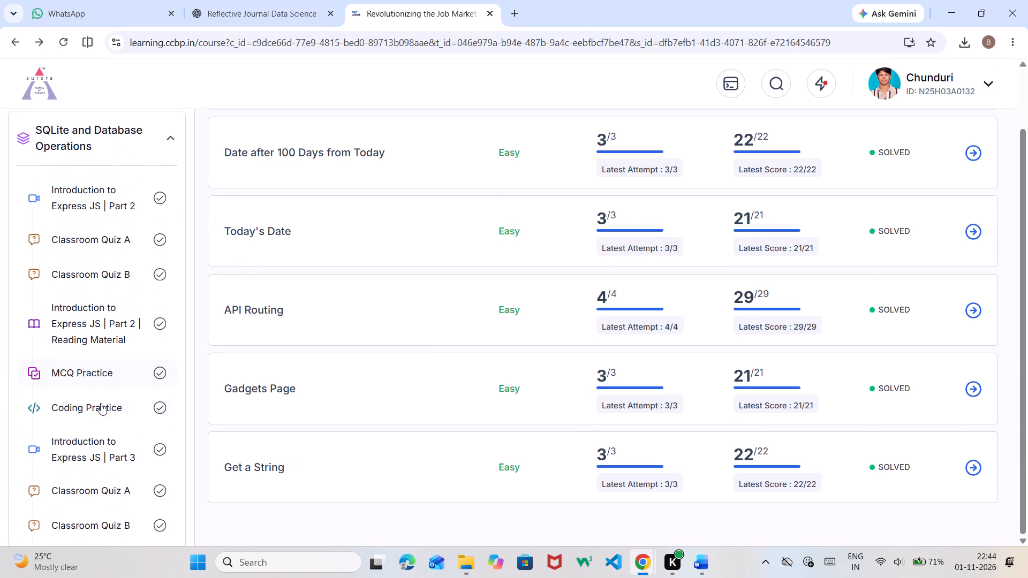
scroll(101, 403, down, 1)
click(110, 341)
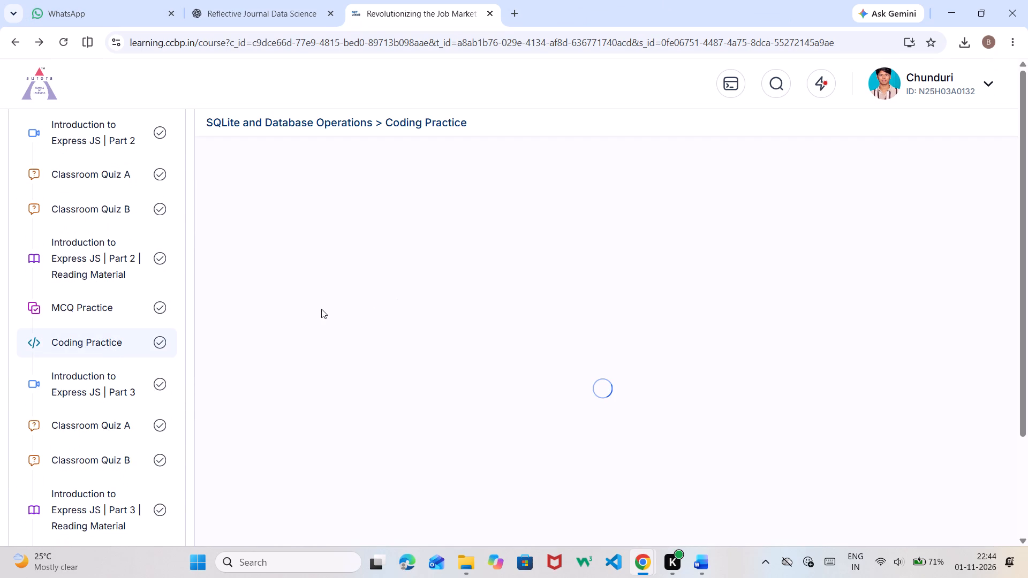
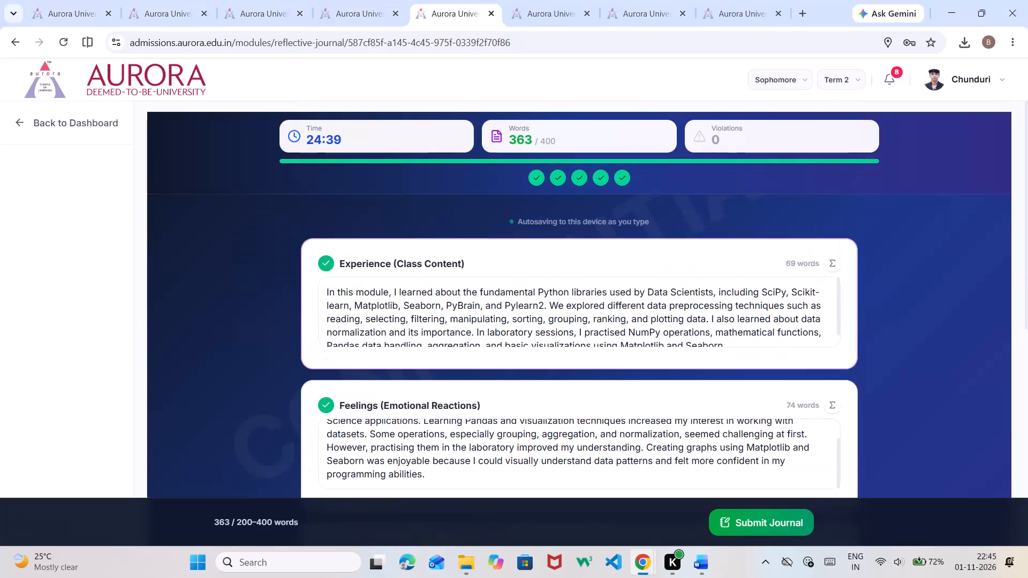
Go through the remaining open reflective journals, ending on the linked lists journal.
key(ctrl+6)
key(ctrl+7)
key(ctrl+8)
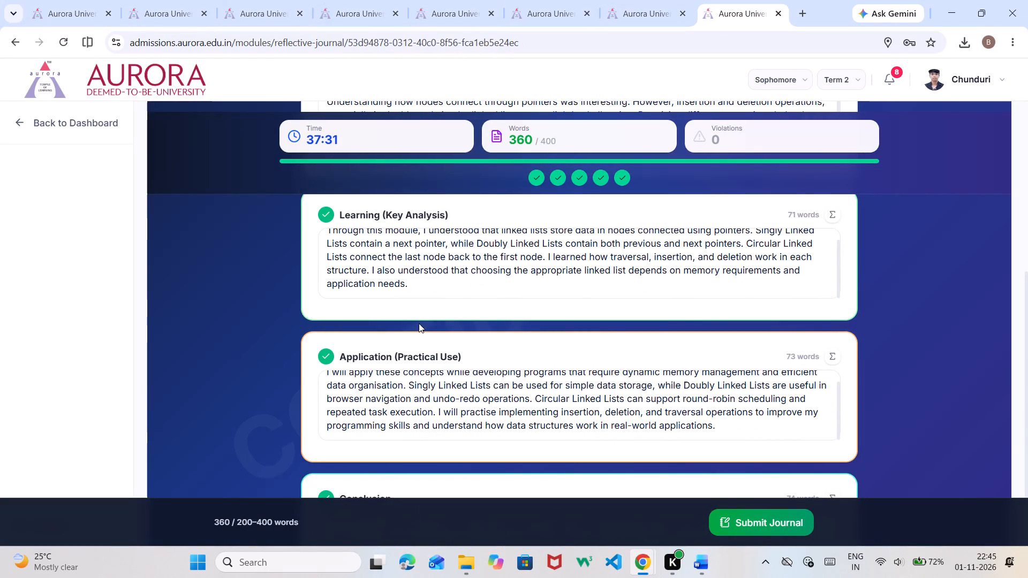